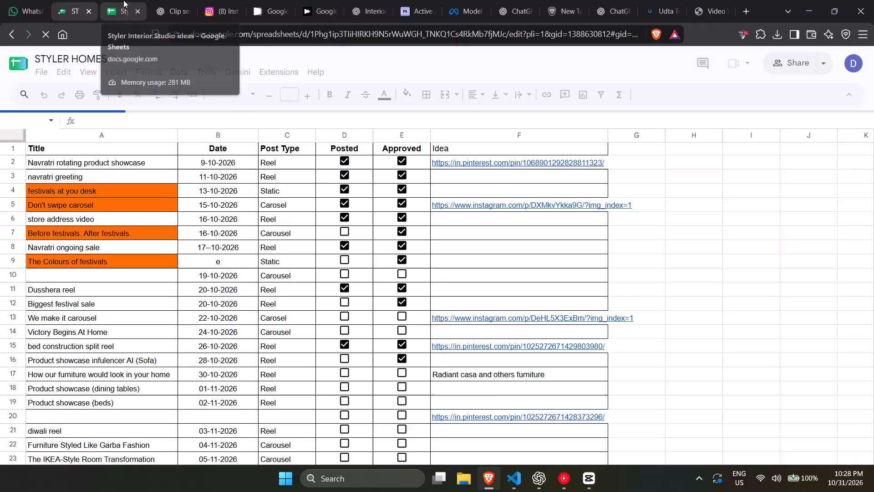
Mark the "How our furniture would look in your home" reel dated 30-10-2026 as approved.
scroll(240, 320, "down", 2)
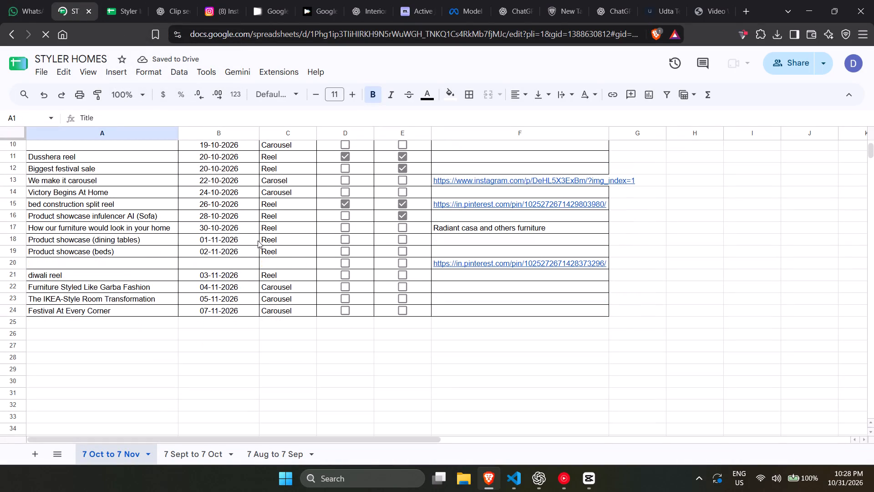
left_click(287, 227)
left_click(146, 229)
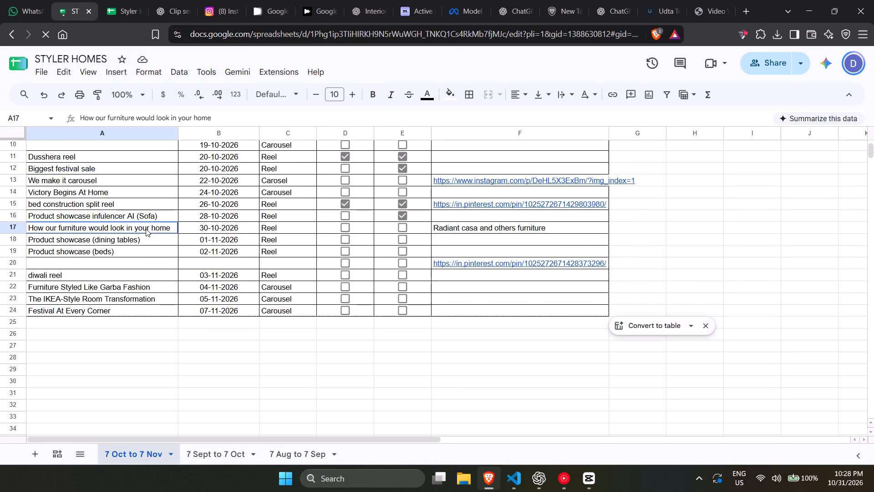
left_click(400, 229)
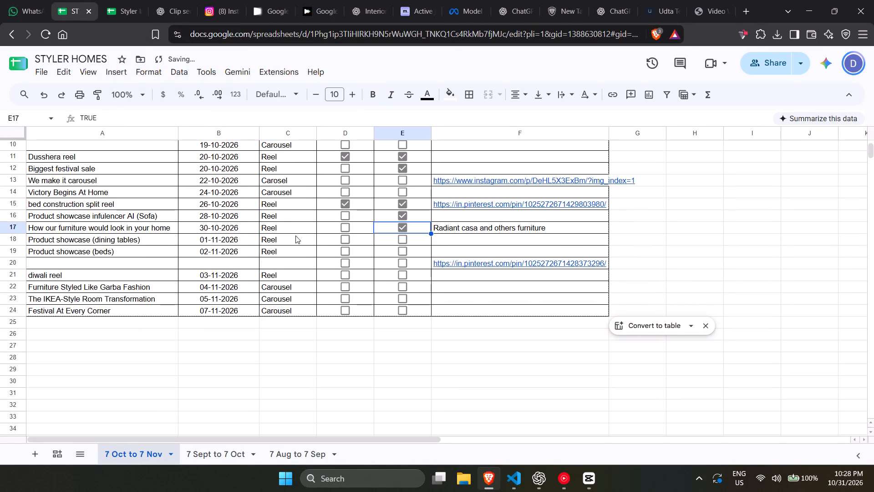
Review the early-November entries in rows 18 to 21, from the dining tables showcase to the diwali reel.
left_click(279, 239)
left_click(279, 253)
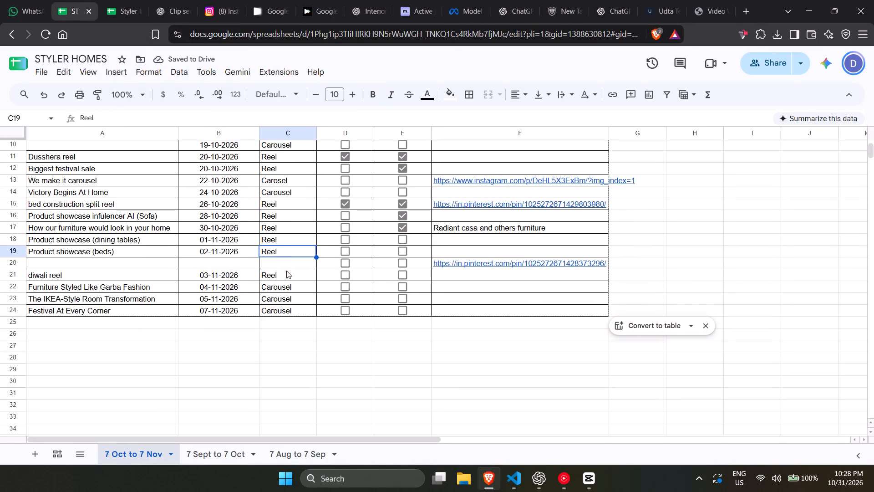
left_click(288, 269)
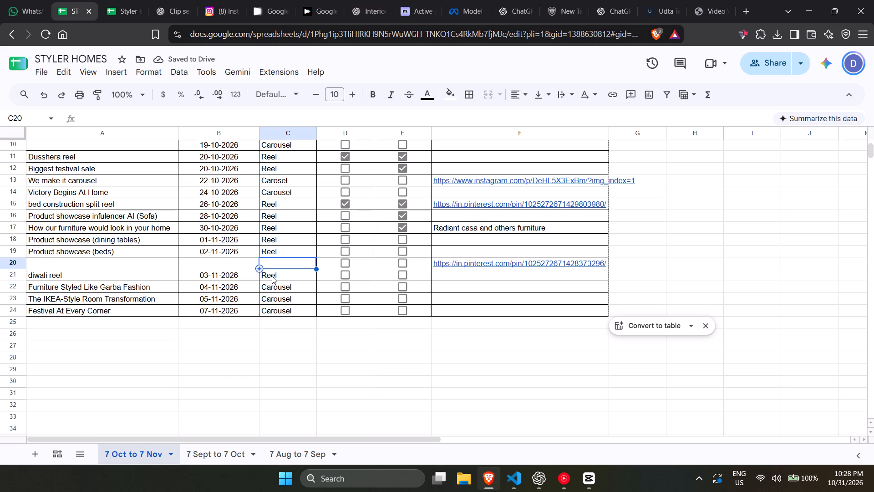
left_click(101, 248)
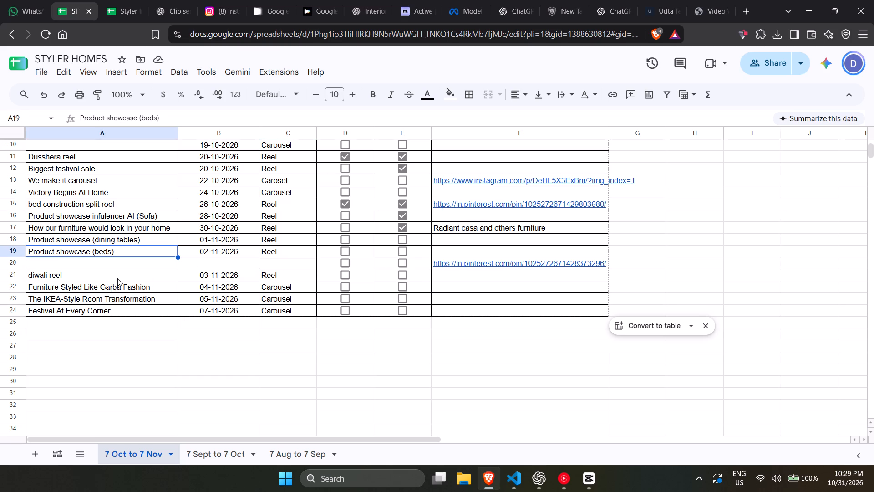
left_click(117, 278)
left_click(142, 242)
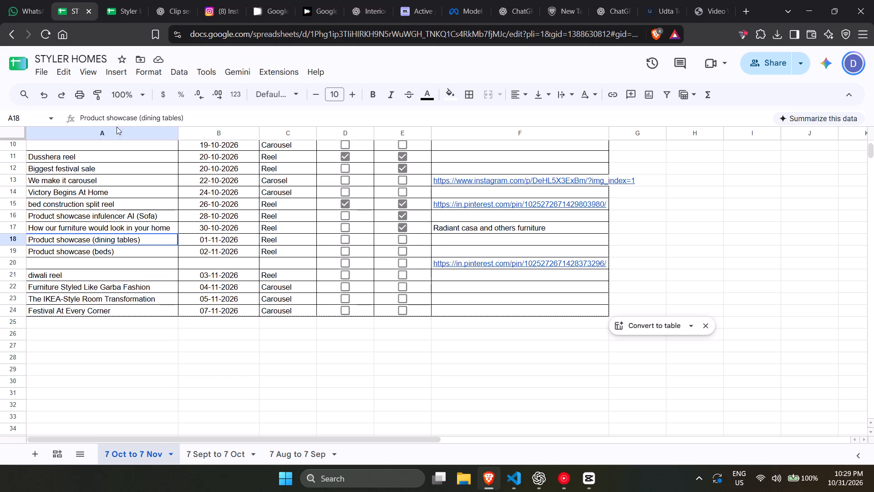
Switch to the Styler Interior Studio ideas spreadsheet to view its Oct 2026 posting schedule.
left_click(120, 0)
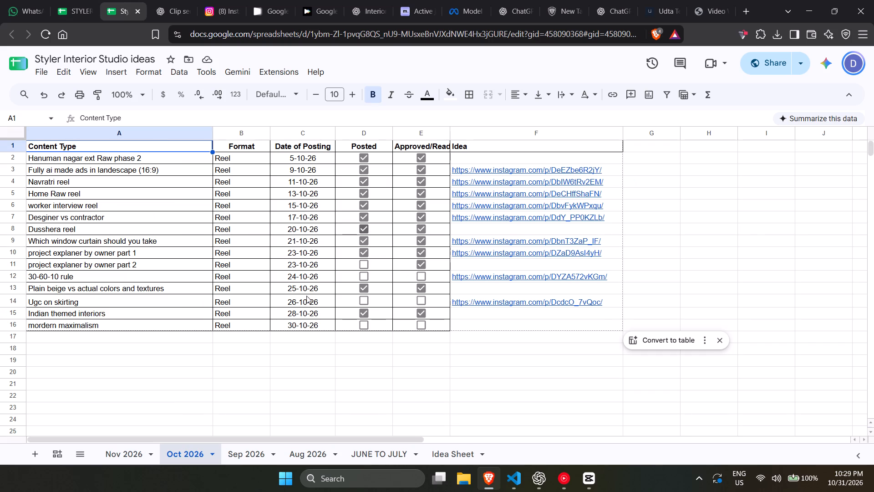
Review the late-October reel entries in rows 12 to 16 and their posting dates, from the 30-60-10 rule to mordern maximalism.
left_click(306, 283)
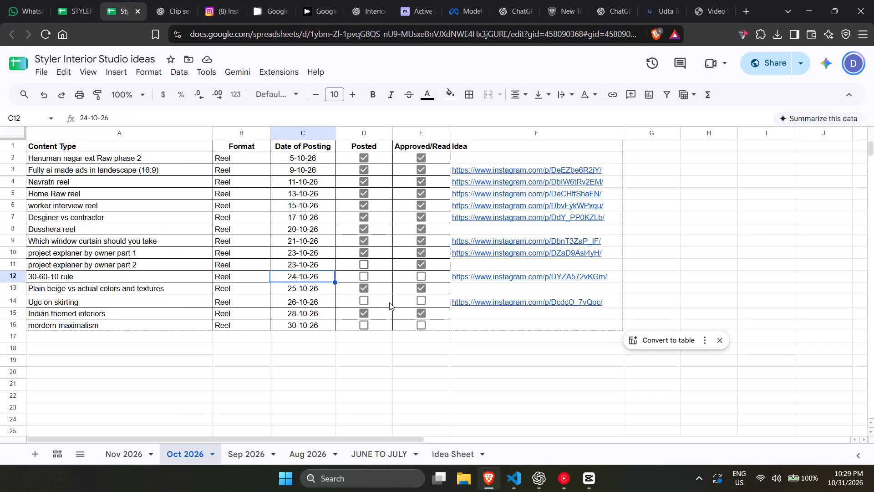
left_click(258, 307)
left_click(161, 294)
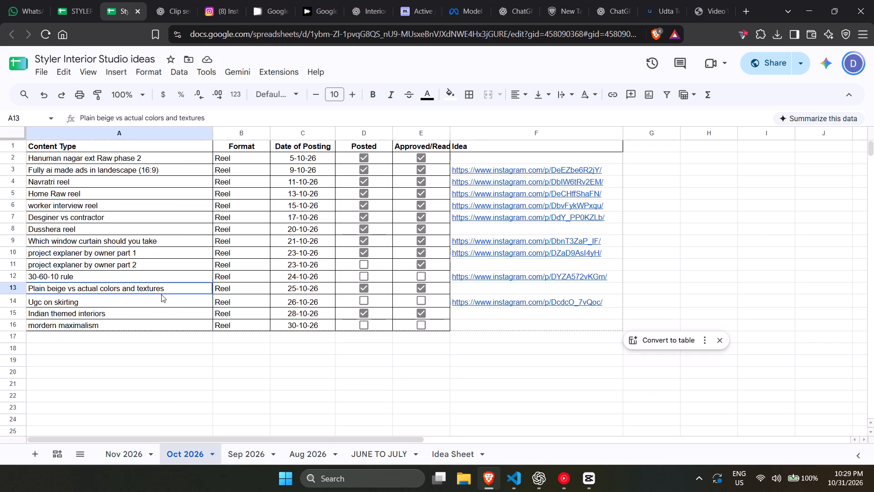
left_click(158, 298)
left_click_drag(145, 314, 150, 331)
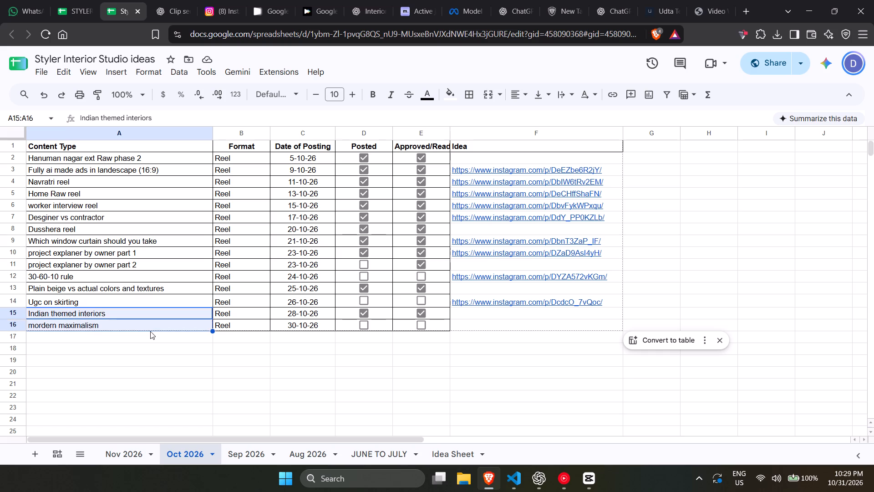
left_click(150, 331)
left_click(135, 330)
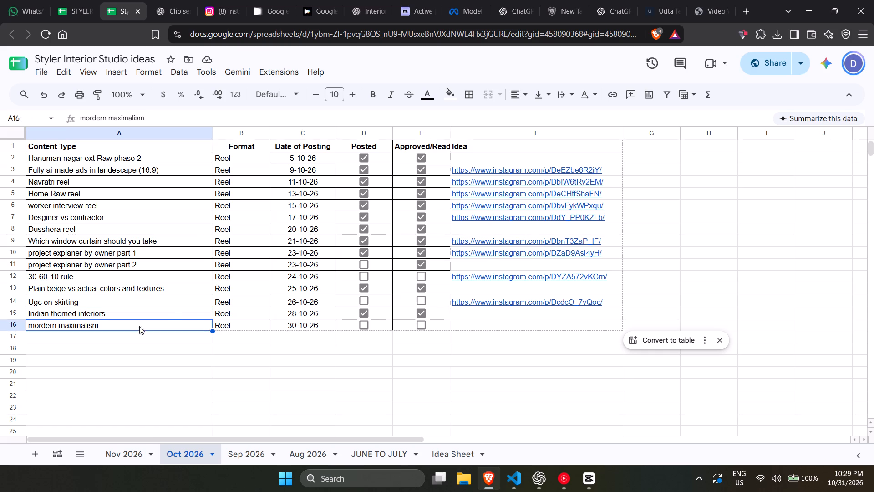
left_click(327, 317)
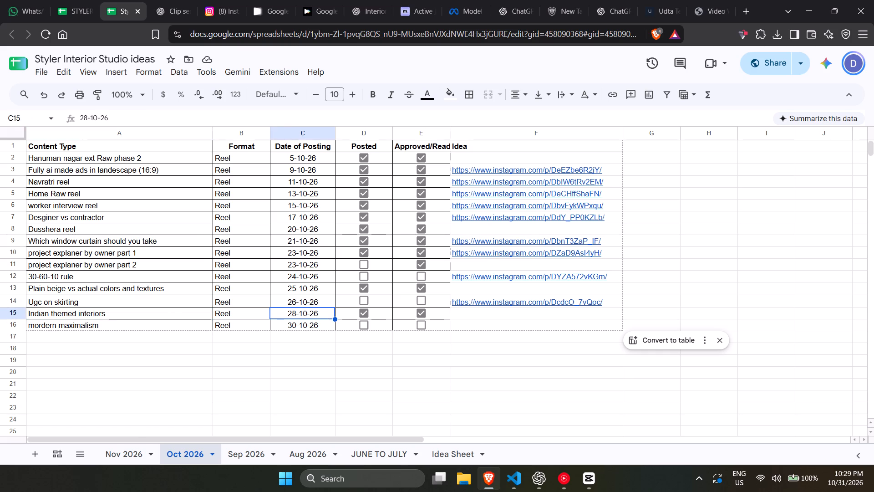
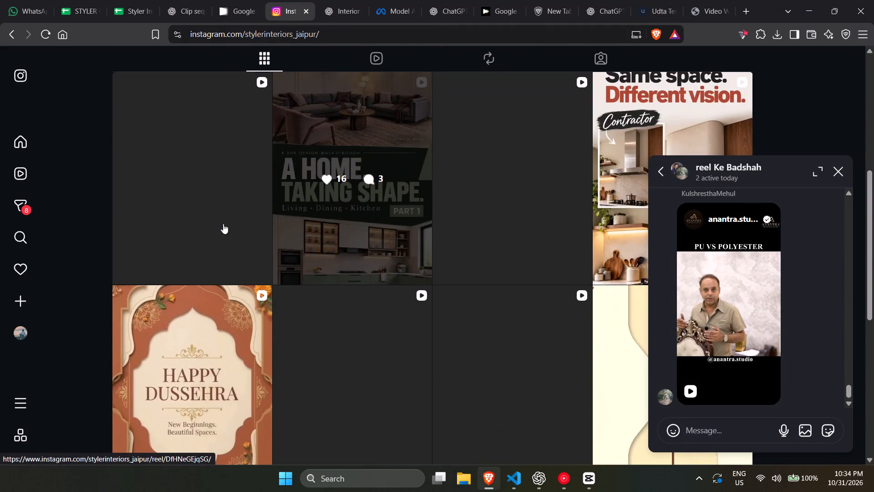
Examine the recent reels and posts in the stylerinteriors_jaipur Instagram profile grid to check which planned content has been published.
scroll(532, 206, "down", 1)
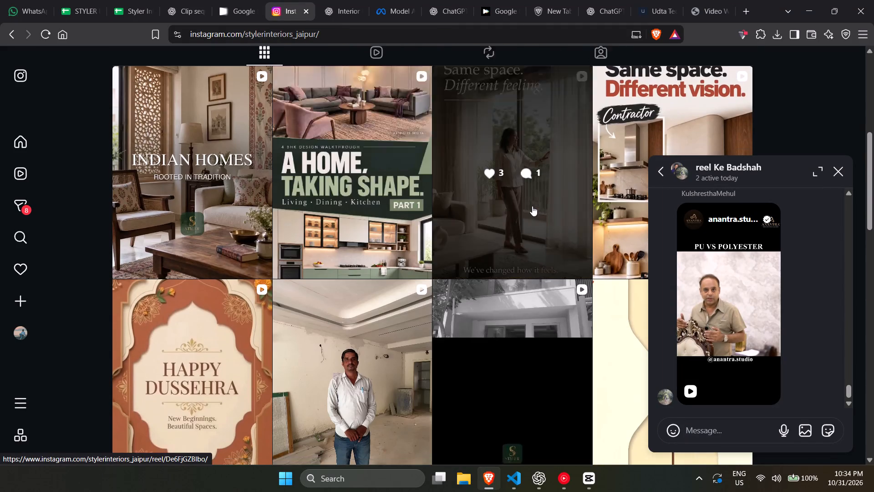
scroll(532, 206, "down", 1)
scroll(532, 206, "up", 2)
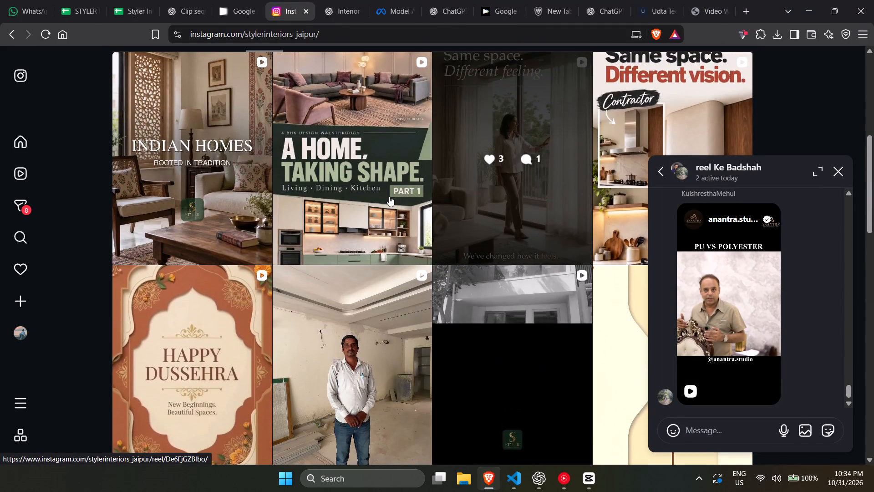
scroll(389, 196, "up", 1)
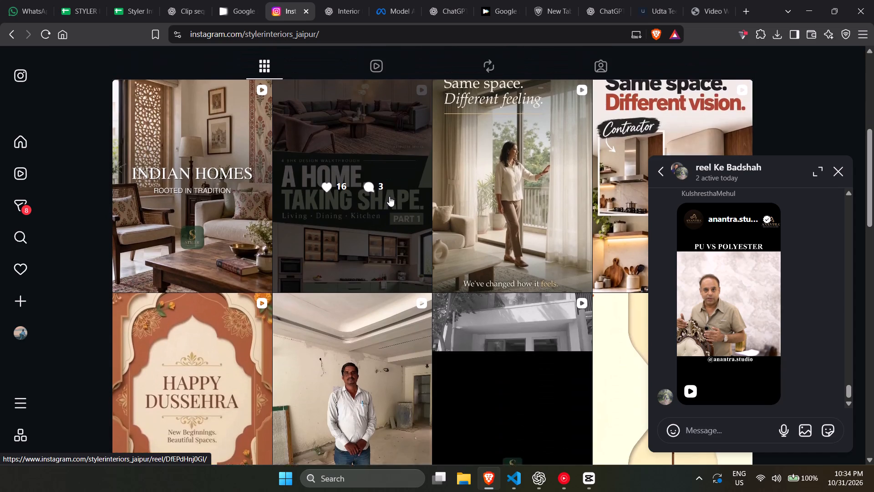
scroll(389, 196, "up", 1)
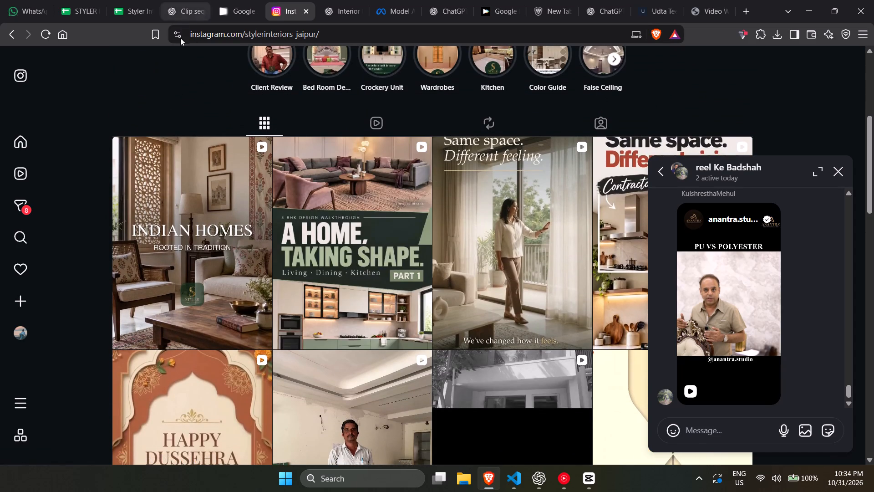
scroll(371, 211, "down", 1)
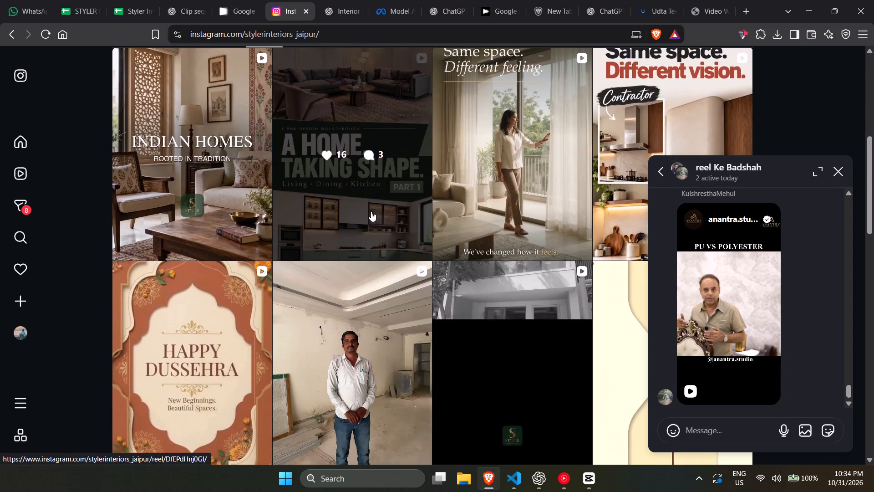
scroll(371, 211, "down", 2)
scroll(201, 258, "up", 3)
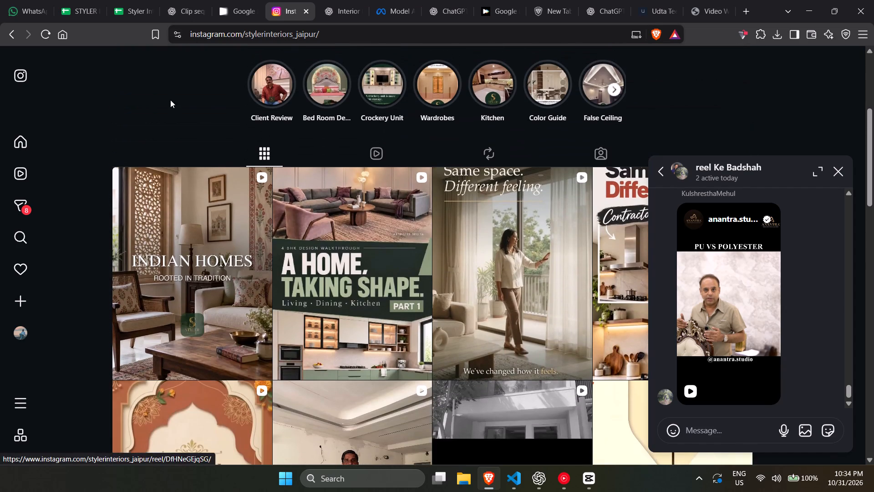
left_click(261, 152)
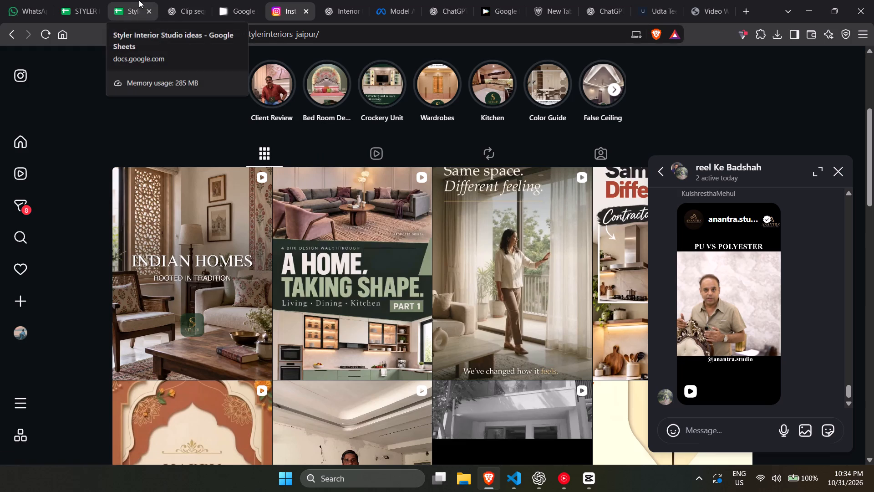
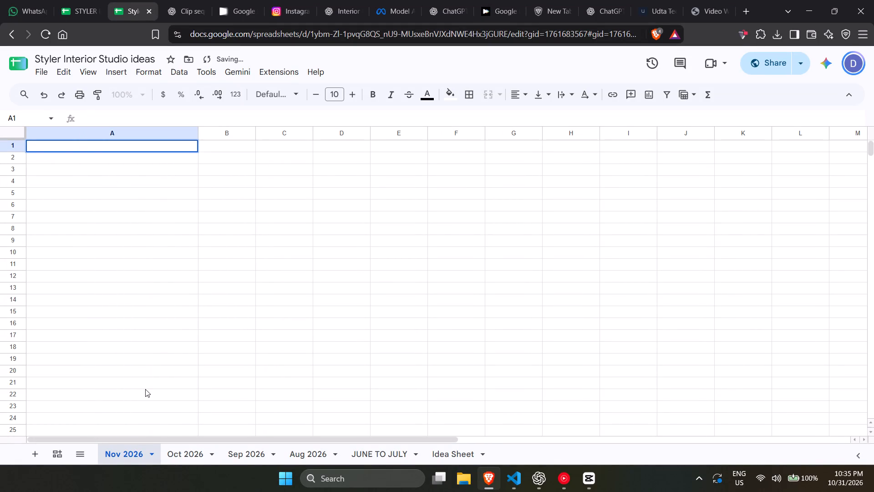
Copy the header row from the Oct 2026 sheet into row 1 of the Nov 2026 sheet.
left_click(173, 452)
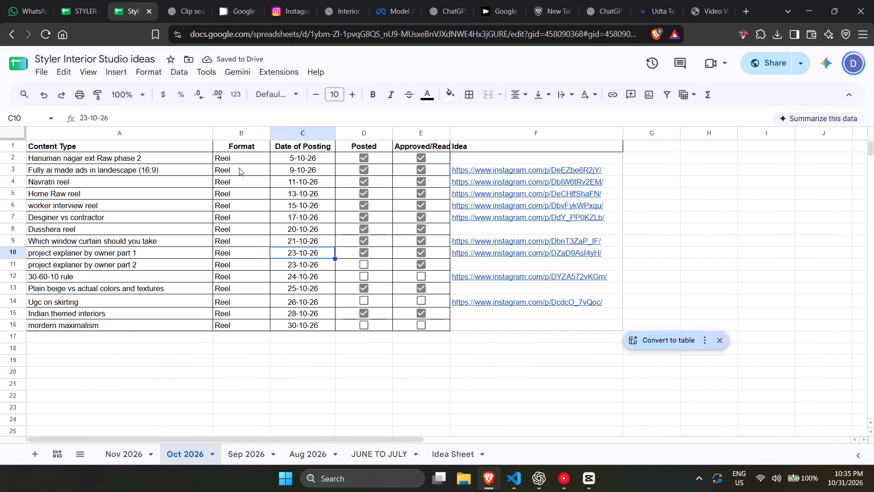
left_click(341, 273)
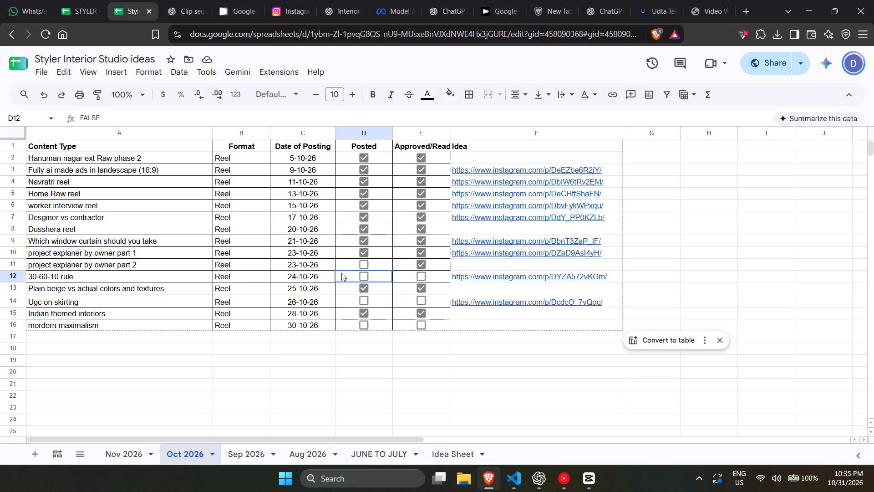
key("ctrl+c")
left_click(11, 146)
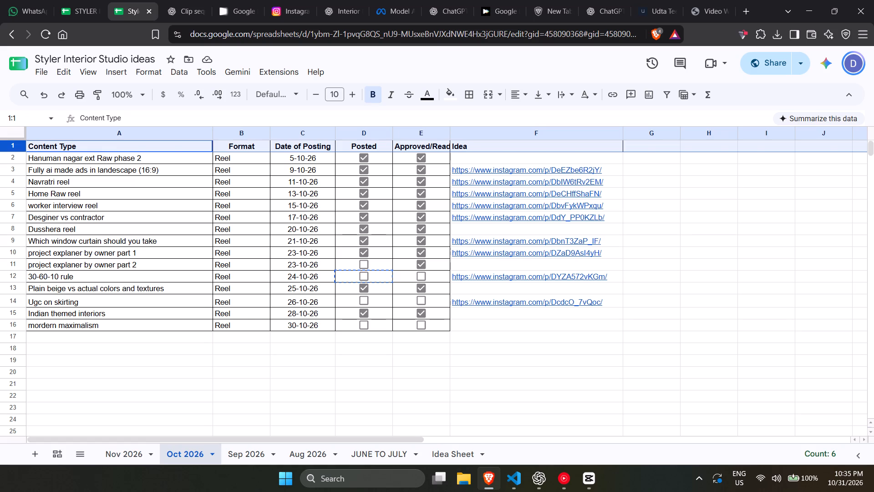
key("ctrl+c")
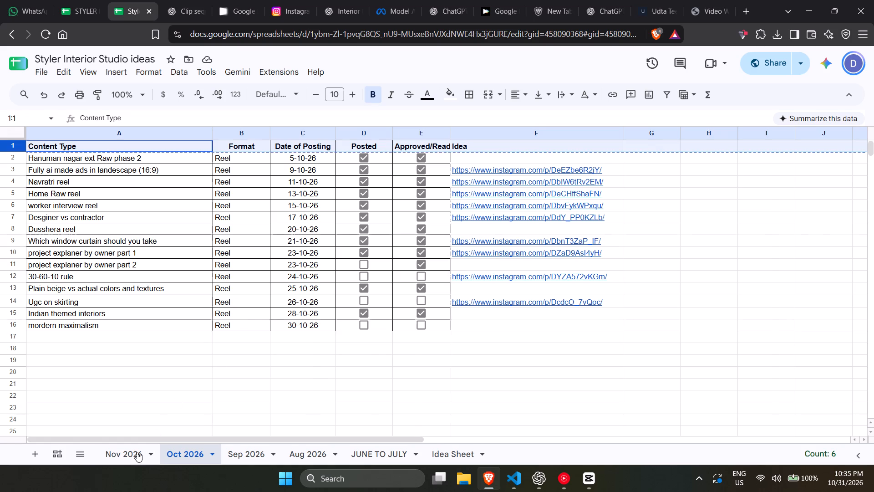
left_click(137, 452)
left_click(12, 141)
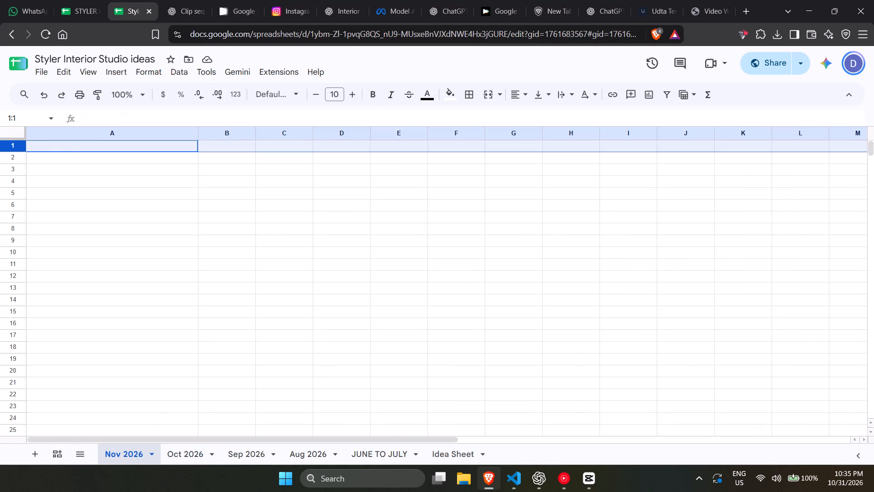
key("ctrl+v")
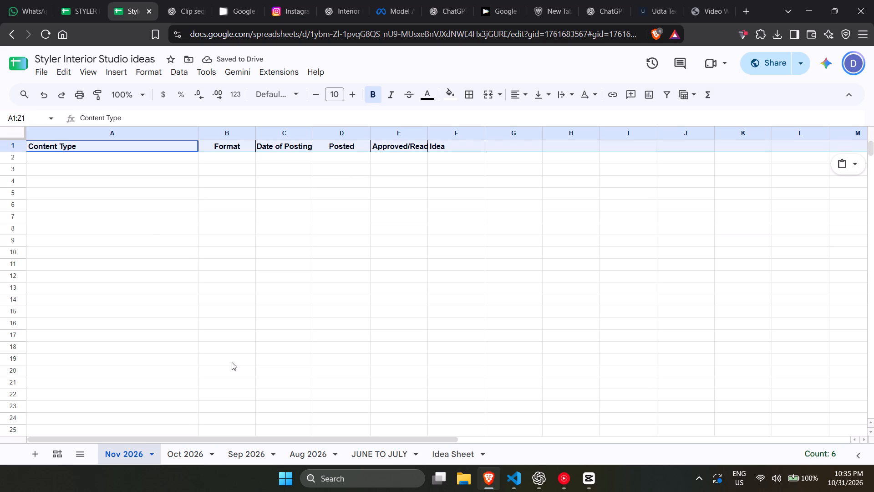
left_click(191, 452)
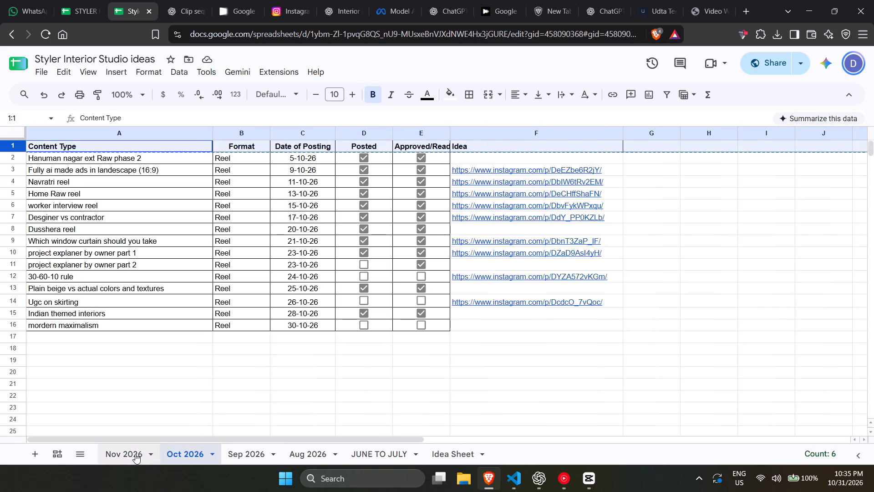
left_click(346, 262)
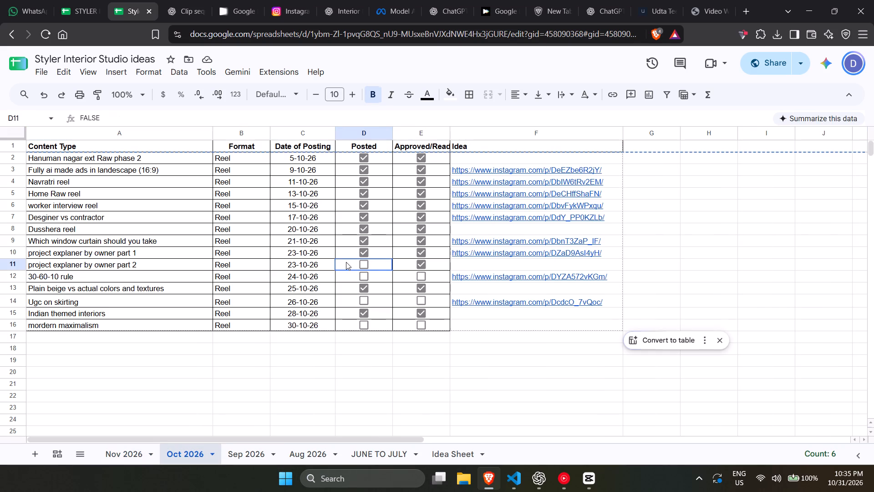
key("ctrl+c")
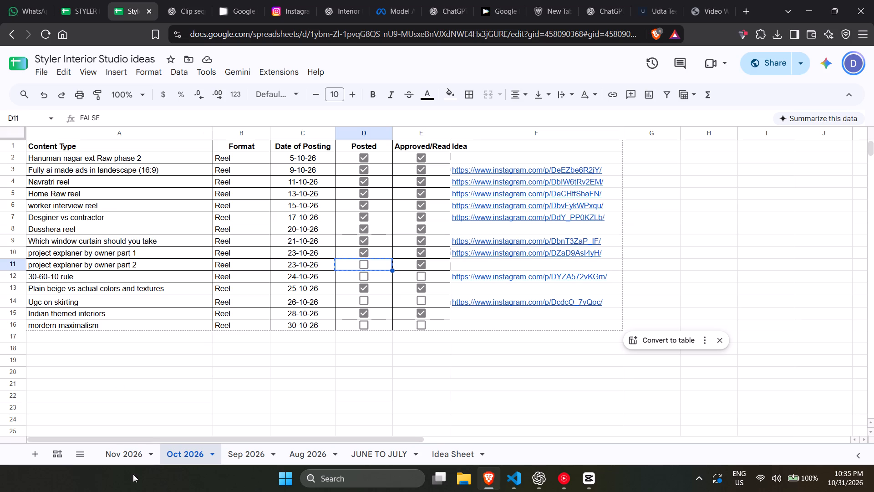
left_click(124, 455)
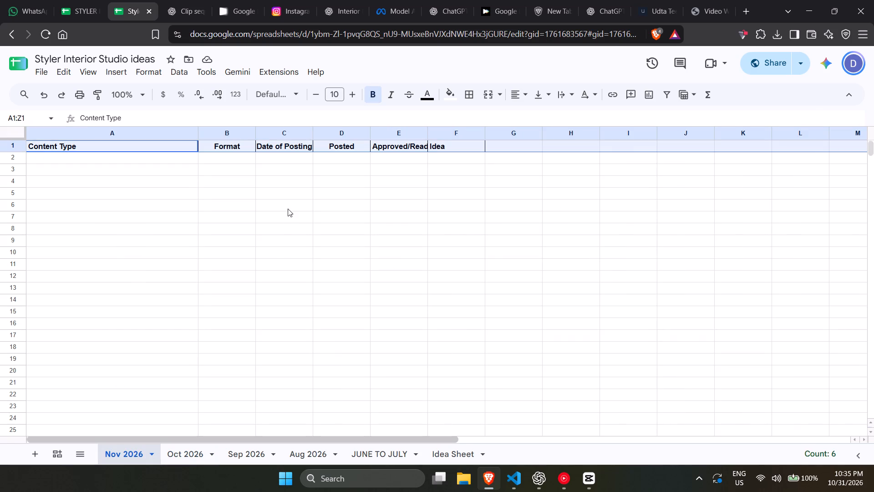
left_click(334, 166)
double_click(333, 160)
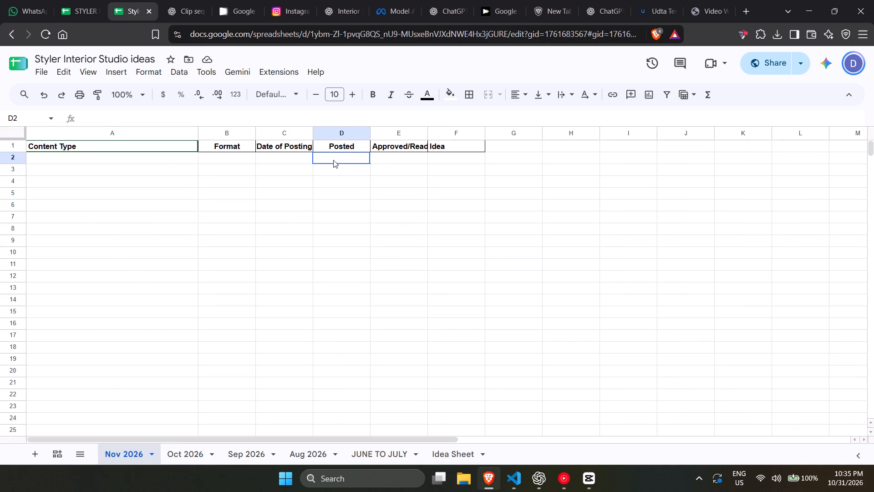
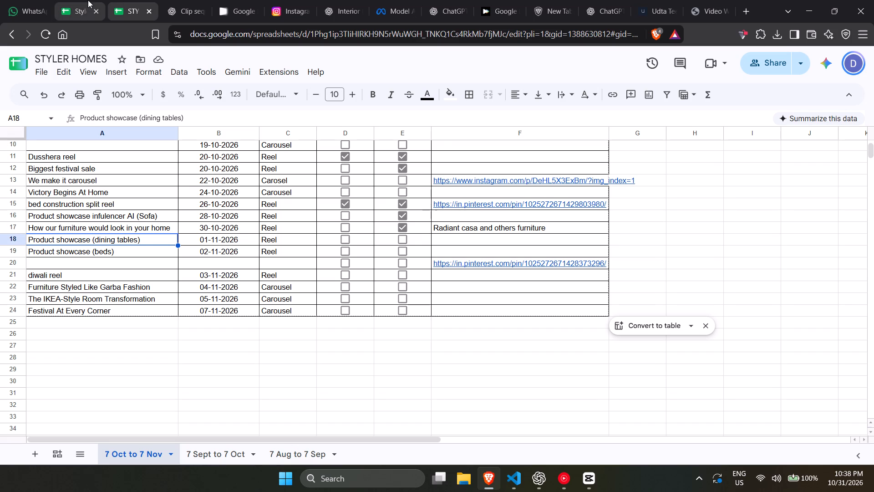
Switch to the Styler Interior Studio ideas spreadsheet and open its Oct 2026 sheet.
left_click(131, 0)
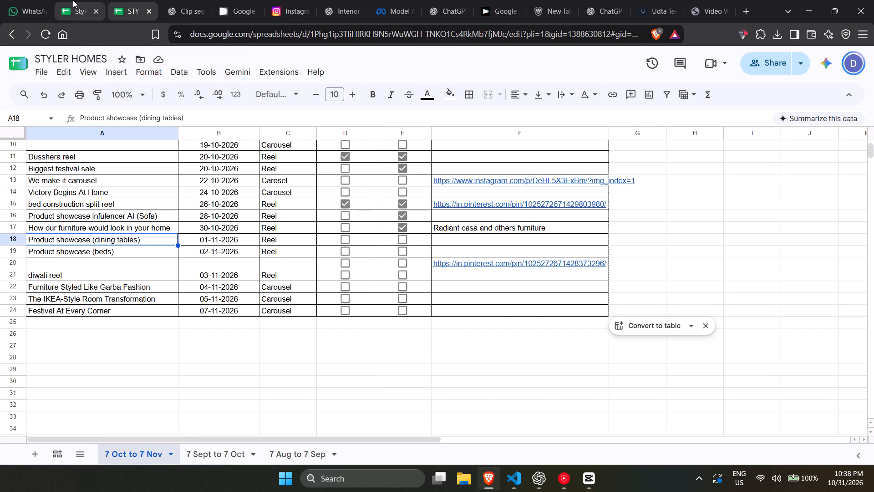
left_click(73, 0)
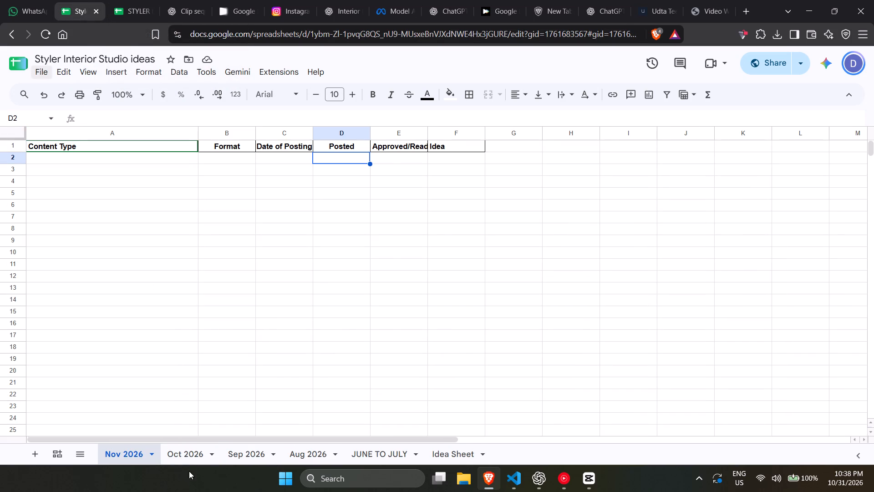
left_click(180, 457)
Switch to Instagram and open the direct messages from the stylerinteriors_jaipur profile page.
left_click(267, 0)
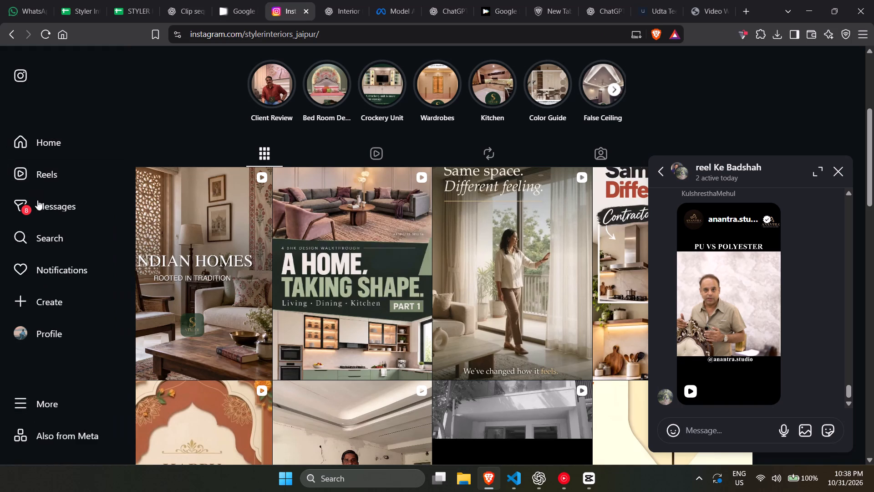
left_click(44, 210)
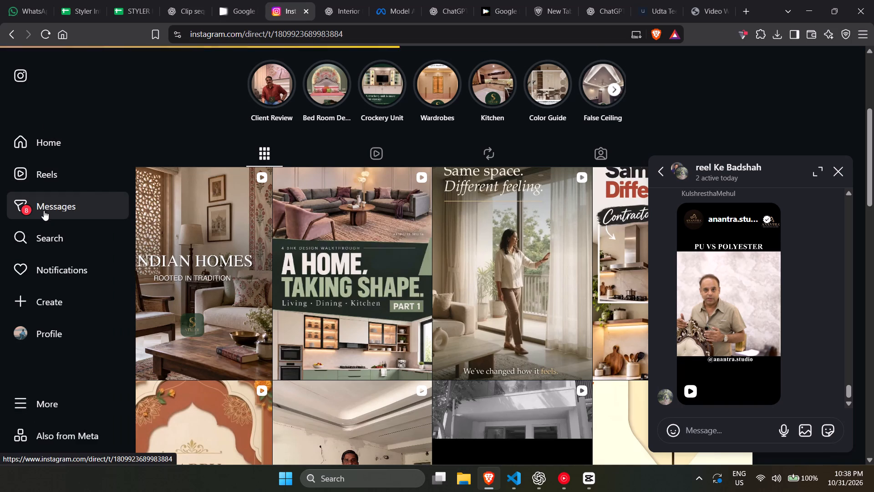
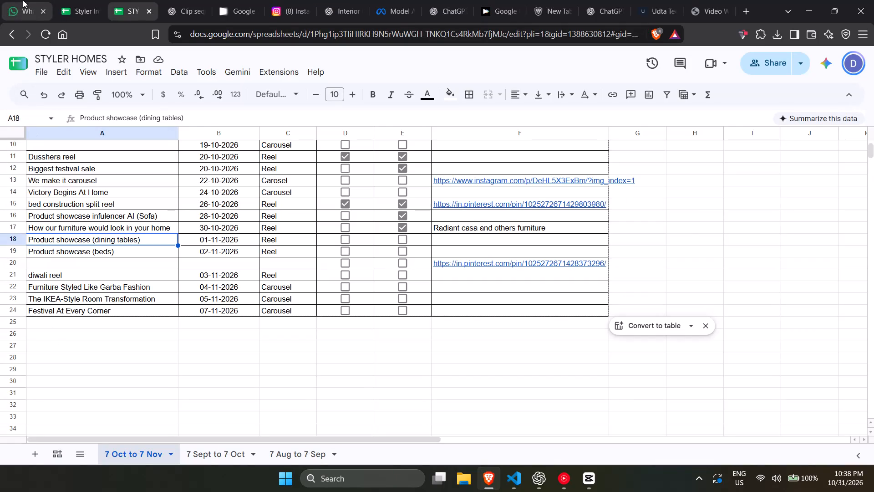
Switch to the Styler Interior Studio ideas spreadsheet and display its Nov 2026 sheet.
left_click(68, 0)
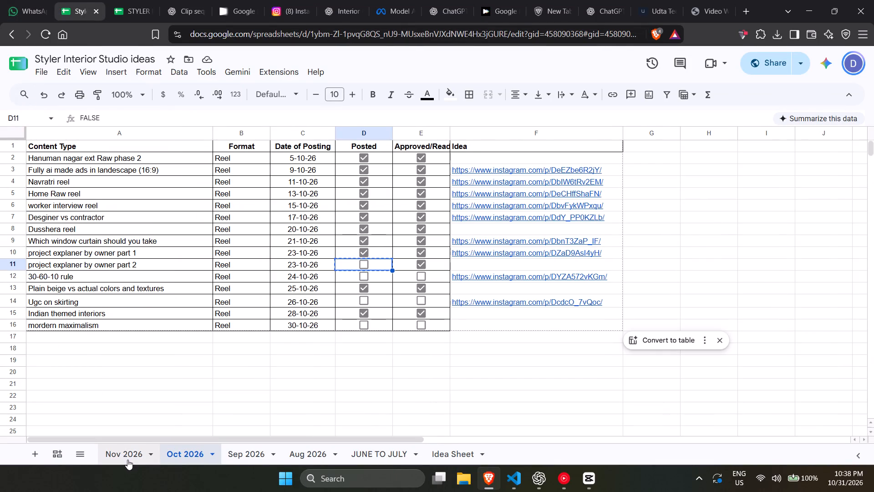
left_click(127, 460)
left_click(134, 261)
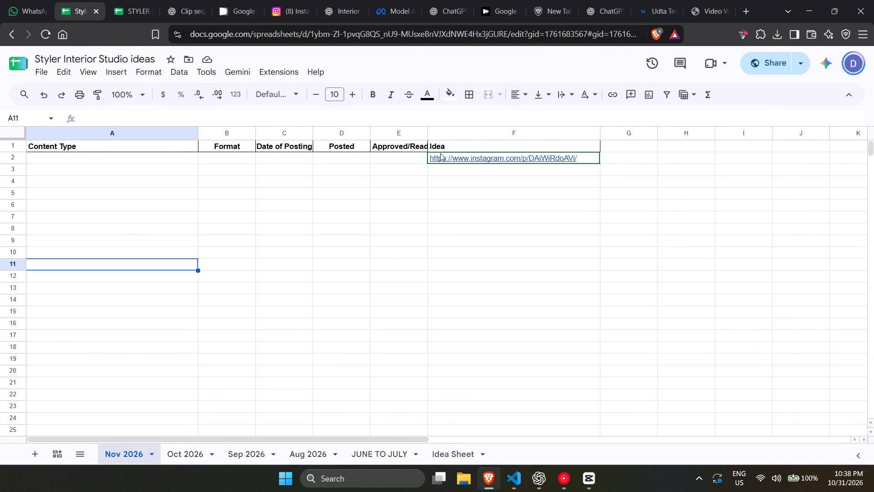
Open the Instagram reference link in the Idea column's row 2 and watch the interiordesignideas reel, toggling its sound on and off.
left_click(462, 156)
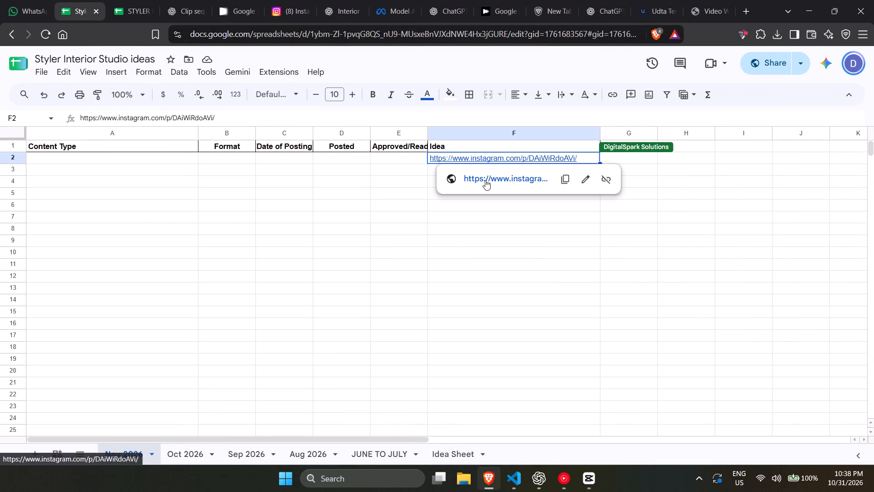
left_click(485, 180)
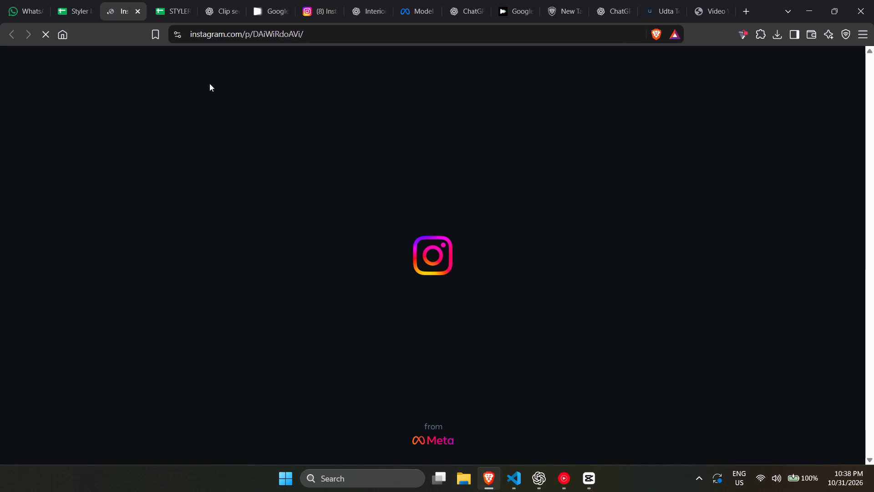
left_click(471, 433)
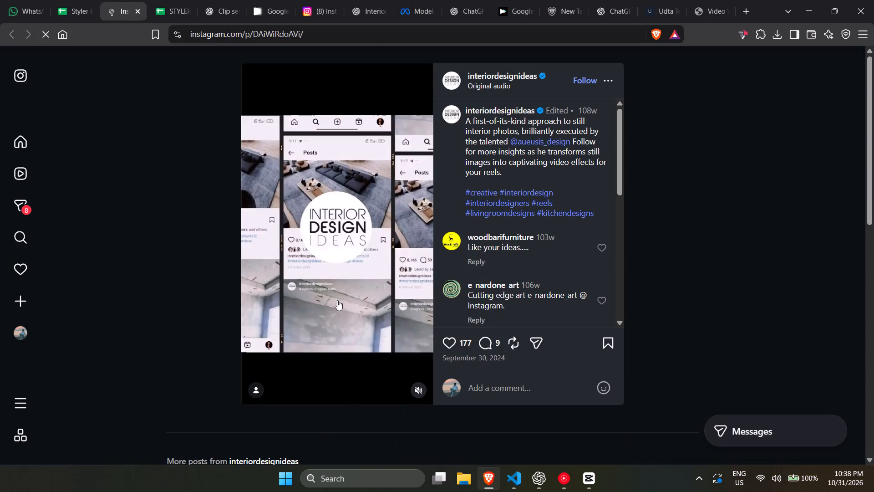
left_click(413, 395)
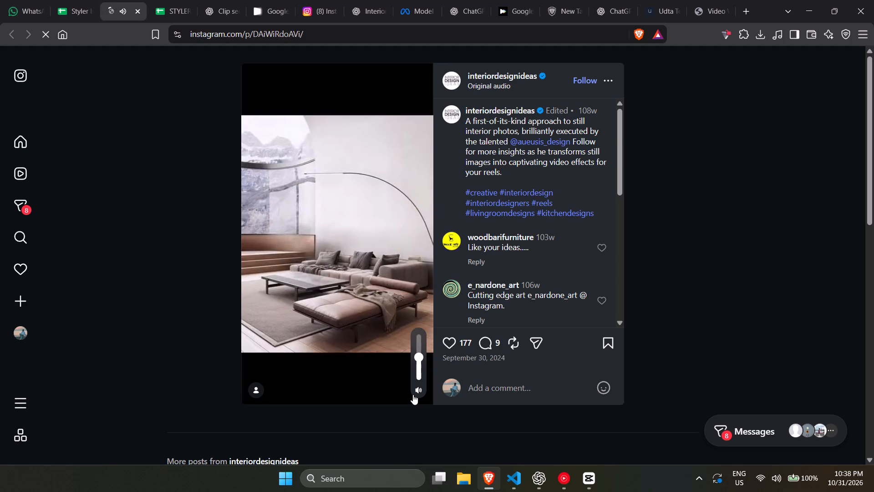
left_click(420, 389)
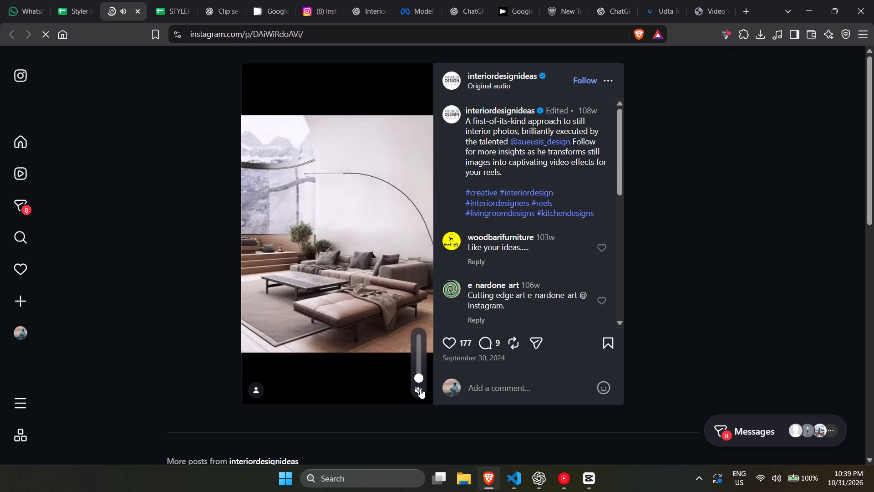
left_click(422, 396)
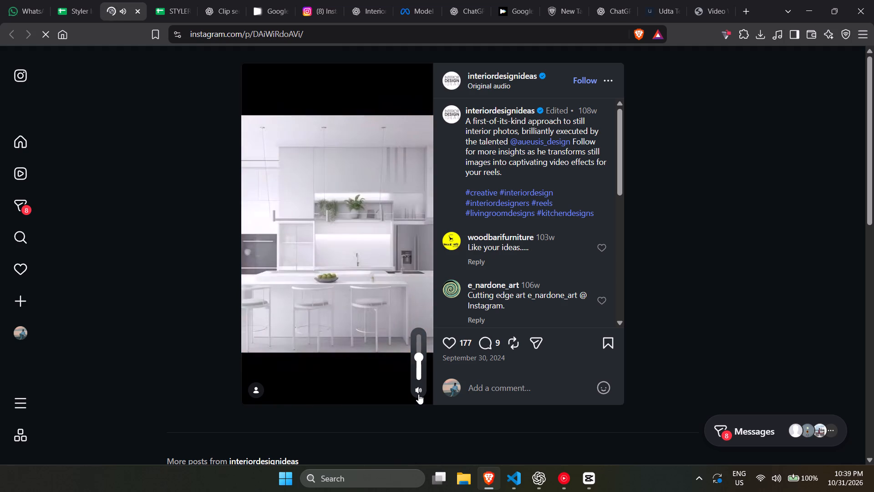
left_click(418, 394)
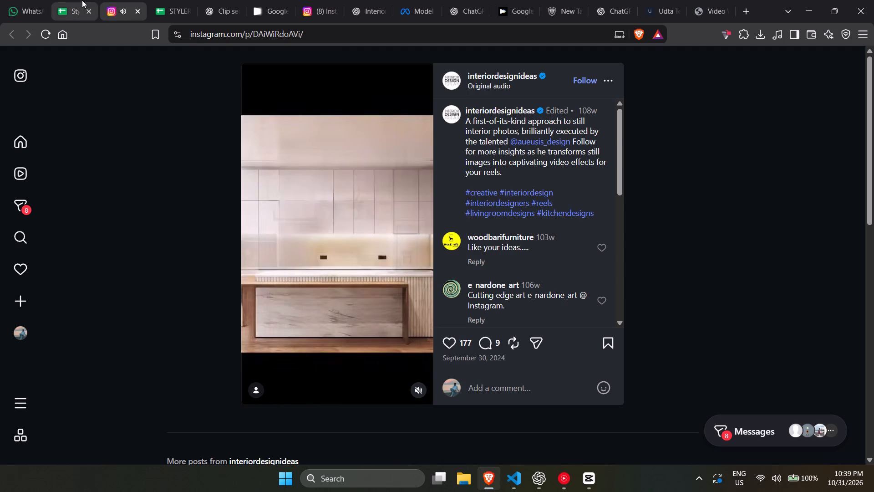
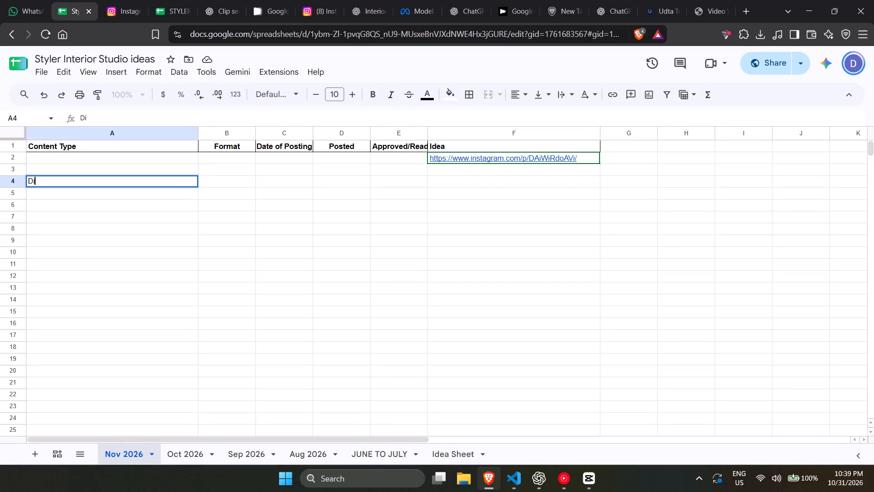
Finish entering "Diwali" as the content type in cell A4 of the Nov 2026 sheet and open cell A5 for editing.
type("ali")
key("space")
double_click(81, 192)
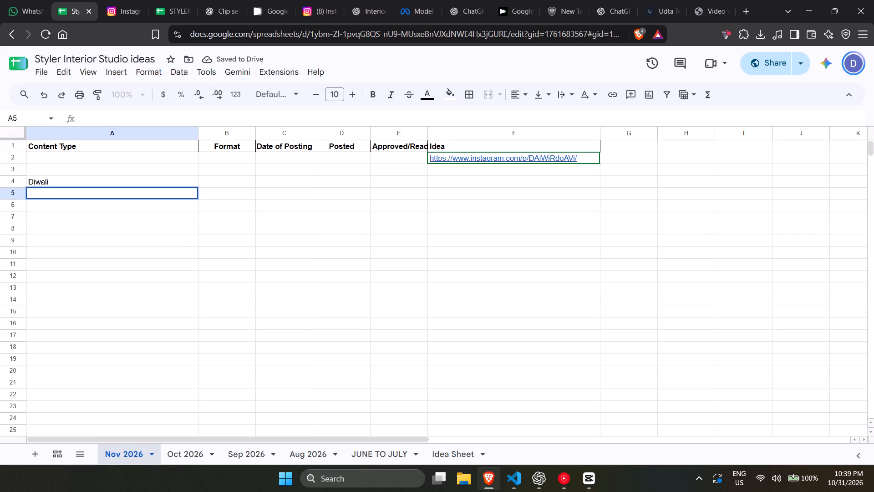
Enter Duntheras as a content type in the row below Diwali on the Nov 2026 sheet.
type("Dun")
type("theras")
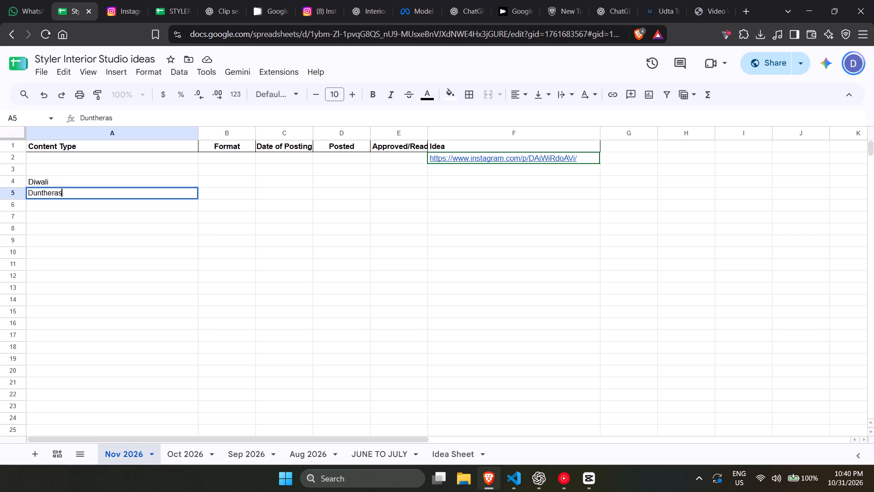
Correct the spelling of the content type below Diwali on the Nov 2026 sheet to dhantheras.
left_click(40, 192)
key("Left")
key("Left")
key("Right")
key("BackSpace")
key("BackSpace")
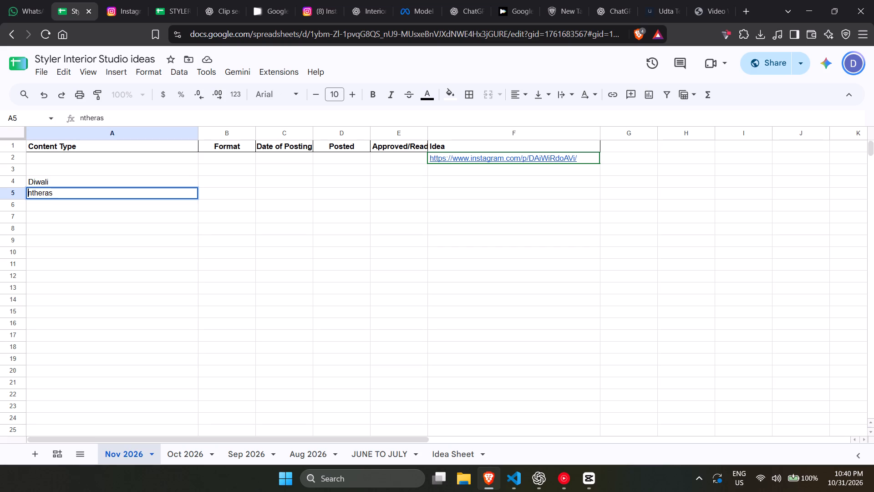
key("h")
key("BackSpace")
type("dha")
double_click(49, 202)
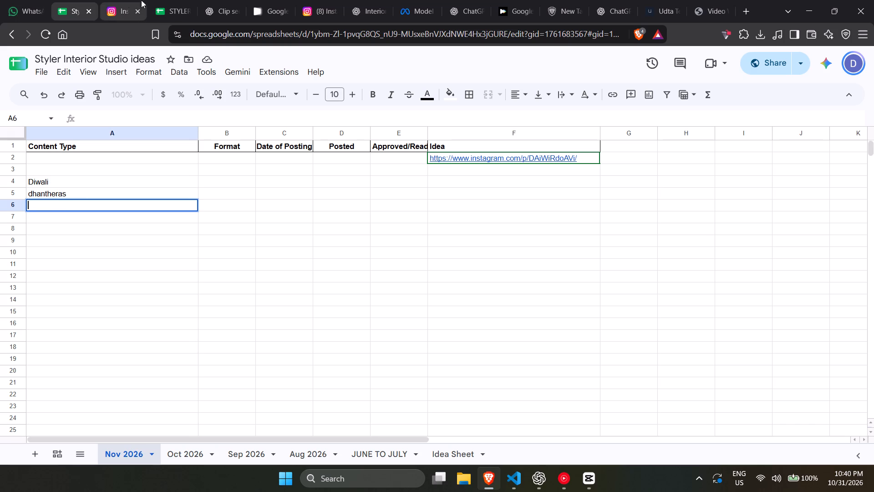
Switch to the Instagram feed page and replace it with the browser's home page.
left_click(125, 0)
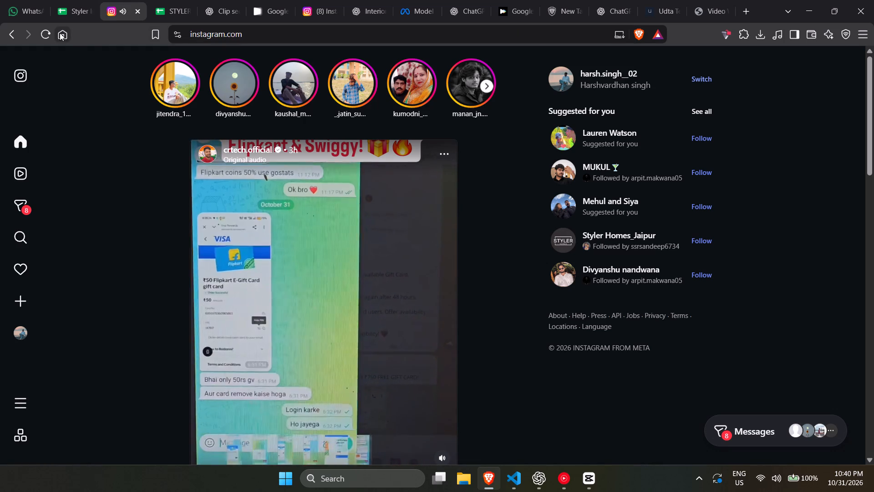
left_click(60, 33)
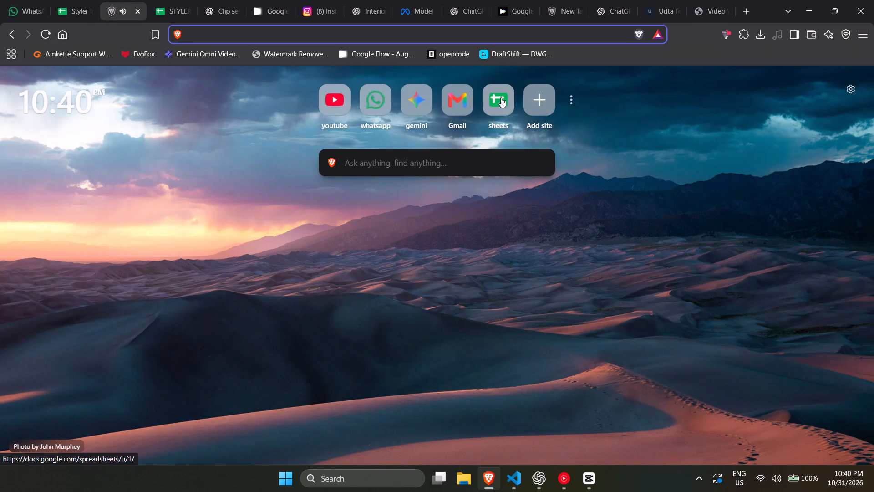
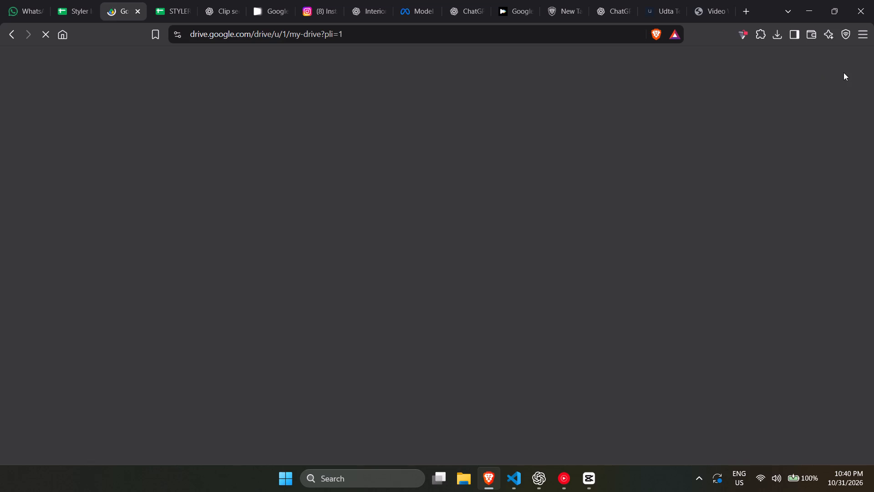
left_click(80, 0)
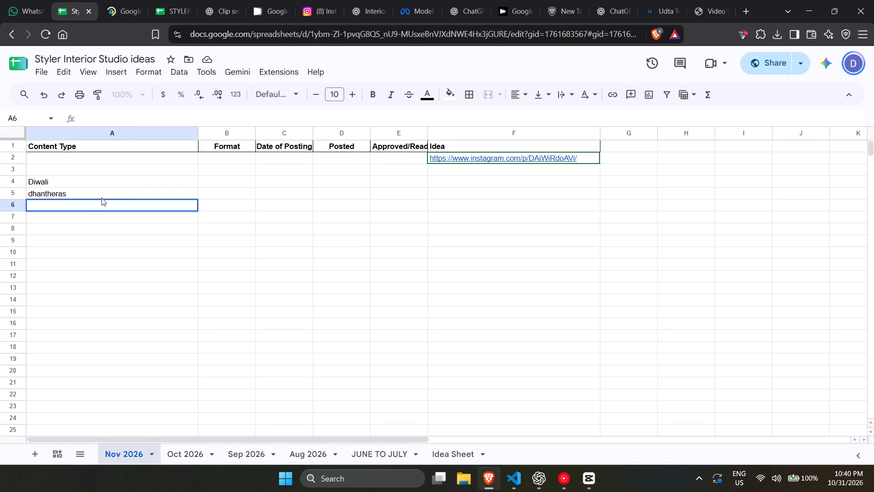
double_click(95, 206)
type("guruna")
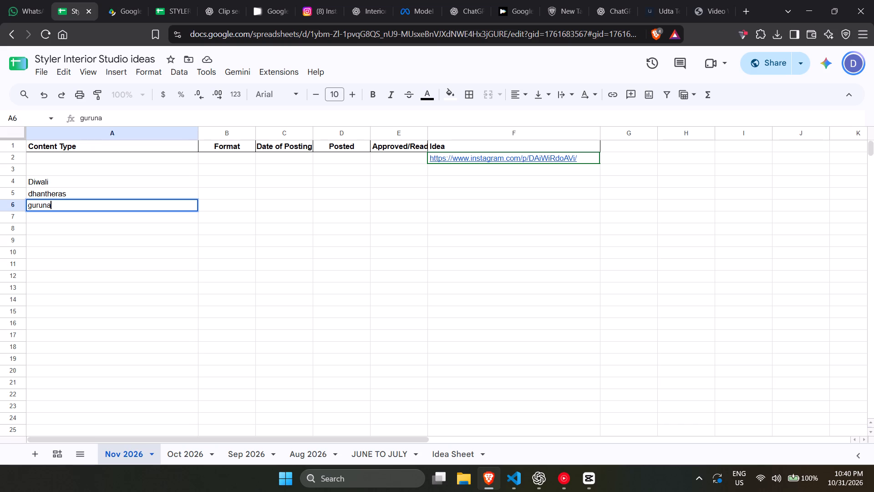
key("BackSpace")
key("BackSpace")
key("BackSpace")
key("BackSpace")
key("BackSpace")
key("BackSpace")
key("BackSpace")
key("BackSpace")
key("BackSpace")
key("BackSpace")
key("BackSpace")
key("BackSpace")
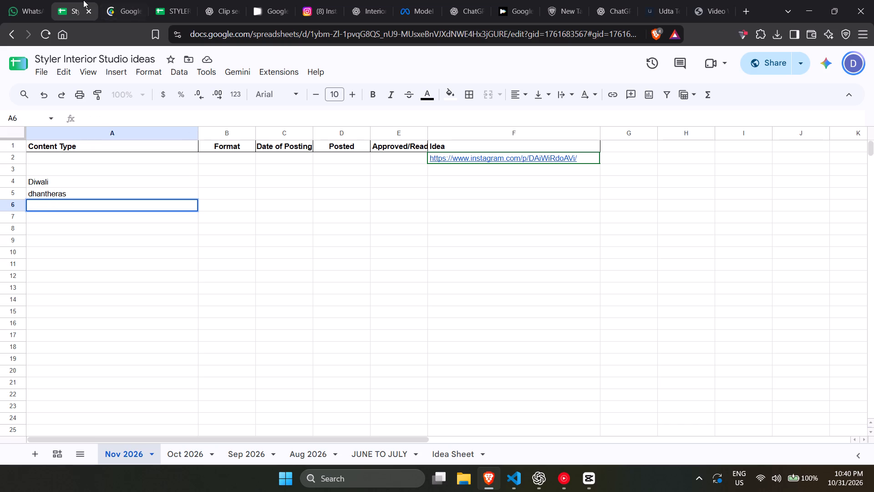
Switch to the Google Drive page and open its account options.
left_click(93, 0)
left_click(122, 0)
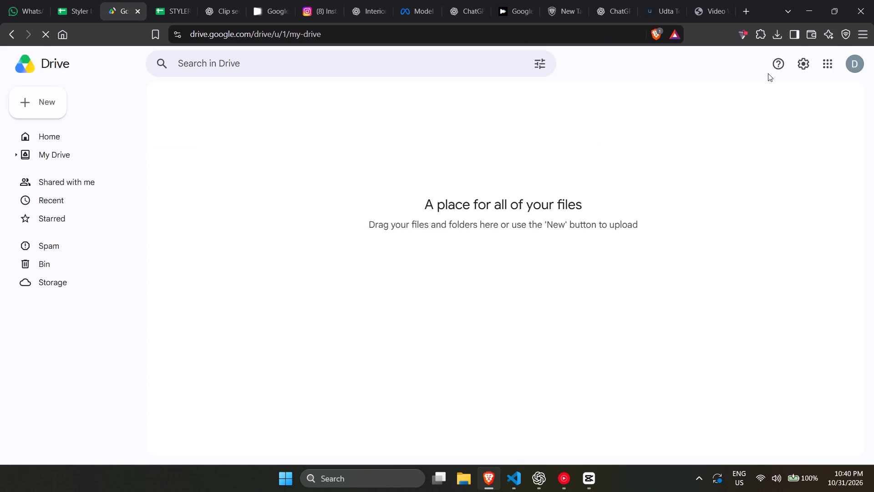
left_click(851, 56)
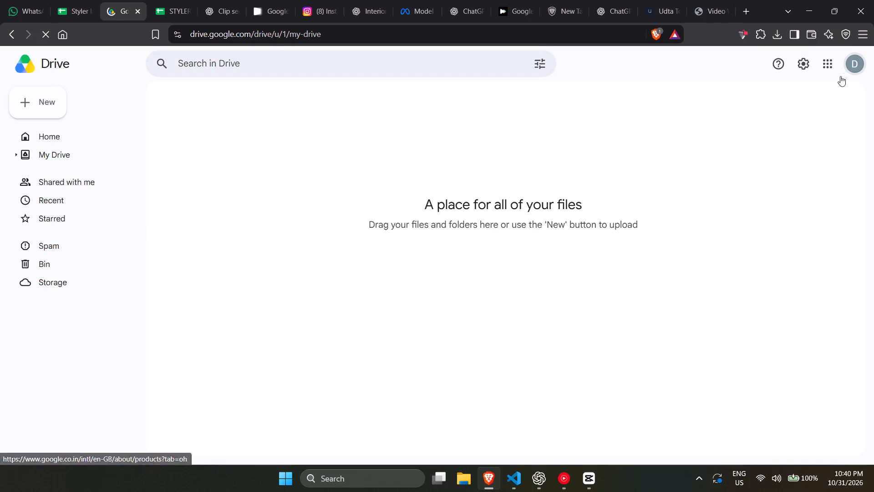
left_click(862, 67)
left_click(862, 67)
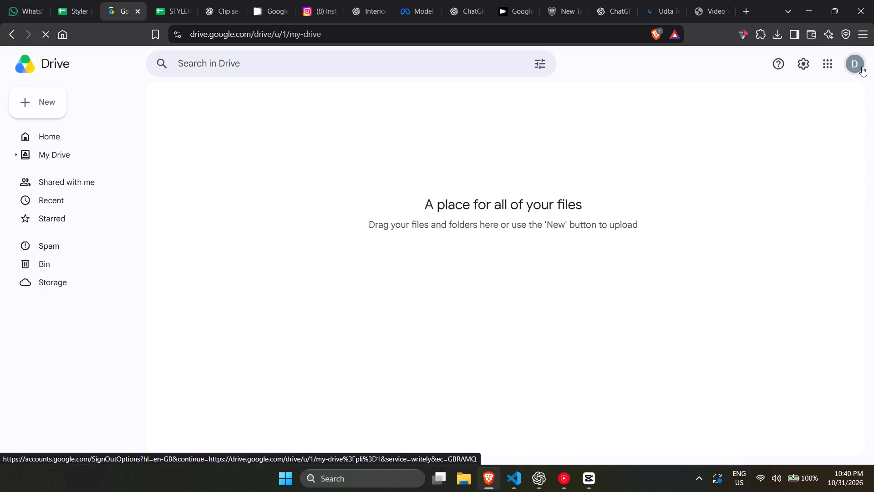
Switch Google Drive to the DigitalSpark Solutions account and close the previous account's Drive page.
left_click(779, 92)
left_click(727, 59)
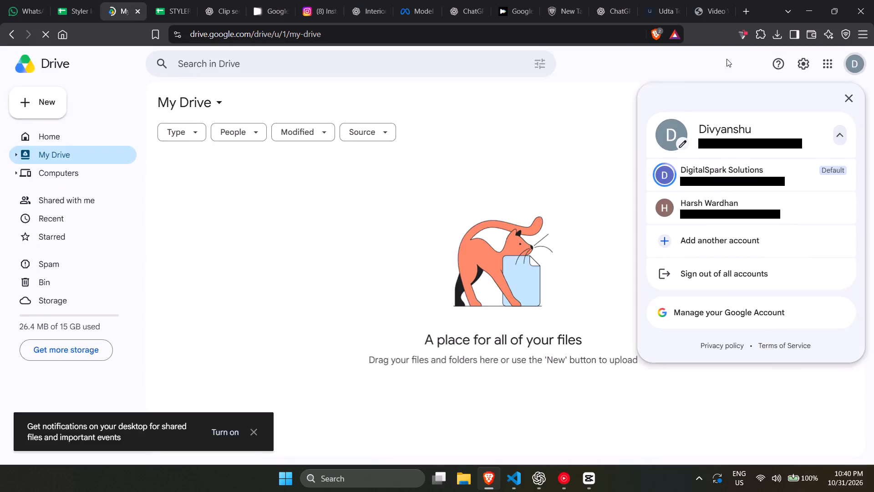
left_click_drag(727, 59, 535, 222)
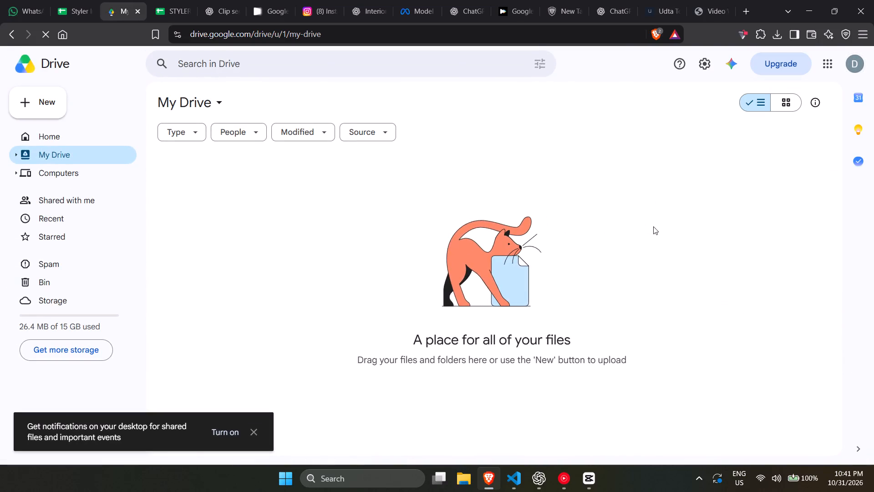
left_click(859, 63)
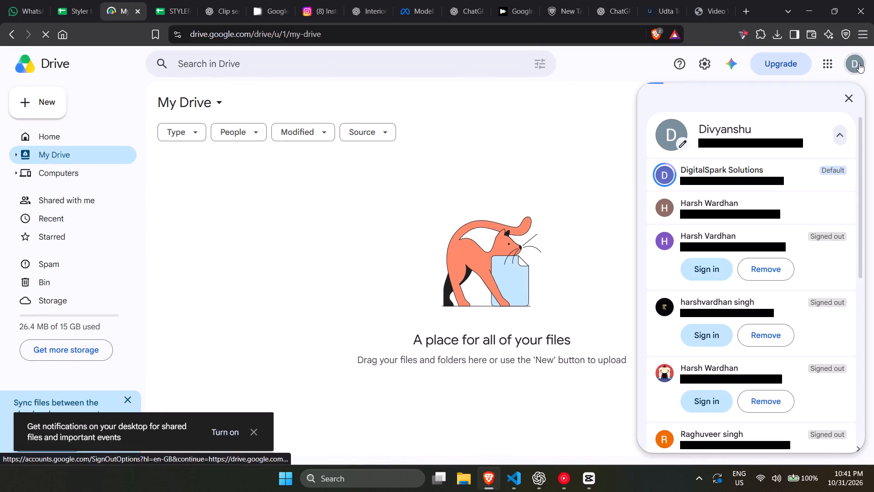
left_click(758, 174)
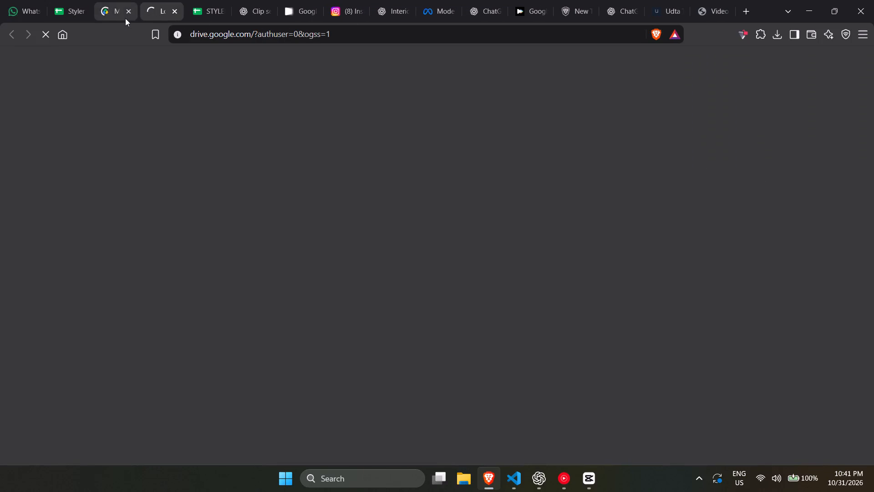
left_click(130, 16)
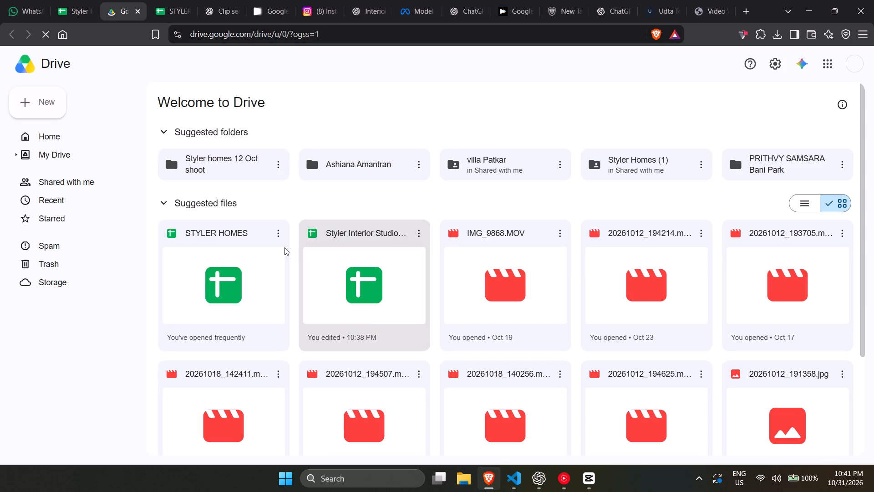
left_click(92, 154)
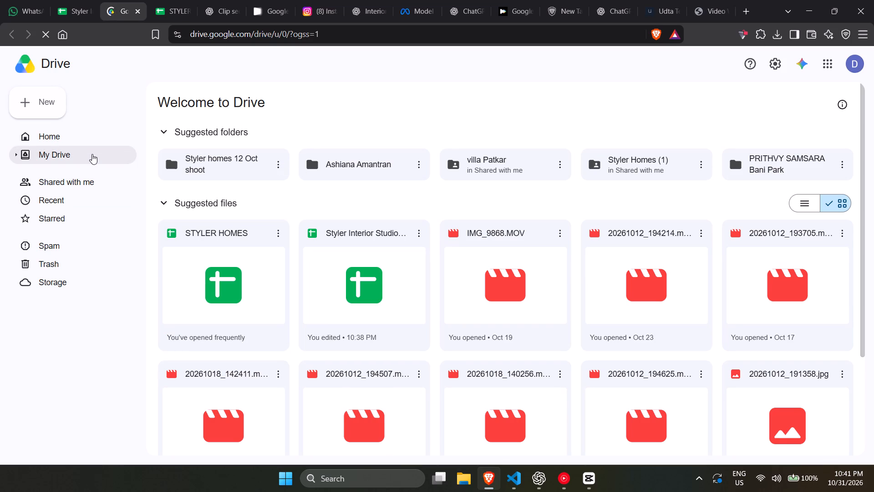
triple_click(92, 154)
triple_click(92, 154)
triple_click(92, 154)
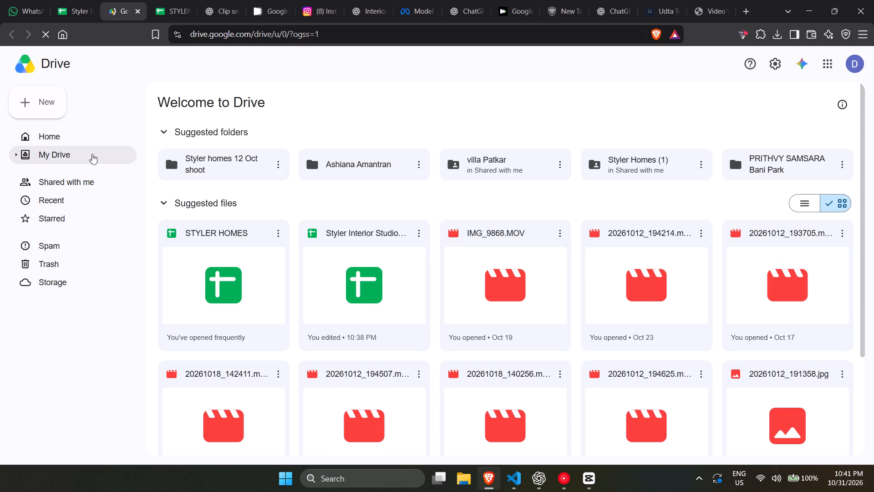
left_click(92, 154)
Switch to the Visual Studio Code freelance window and review the coding agent's latest output.
left_click(567, 427)
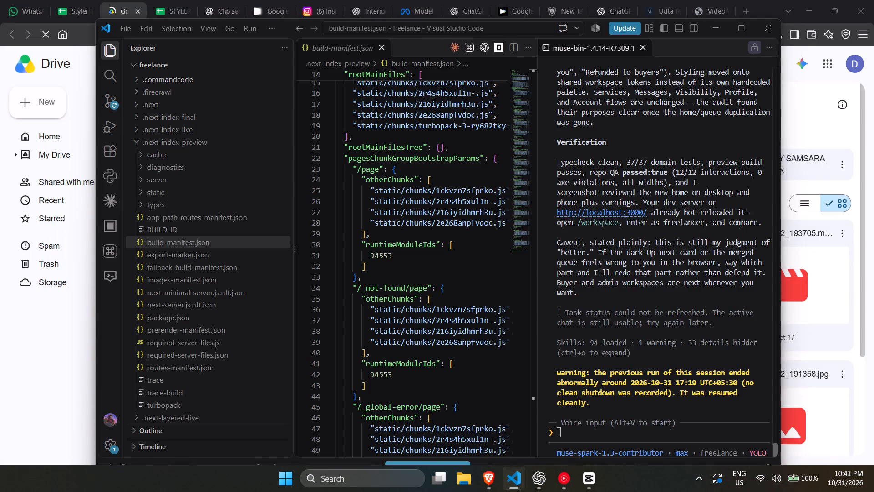
scroll(589, 379, "down", 3)
scroll(622, 253, "up", 3)
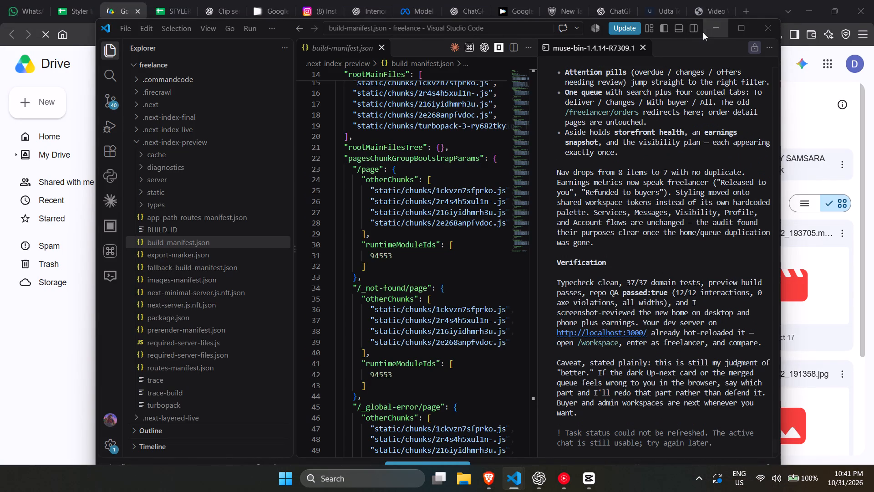
left_click(703, 32)
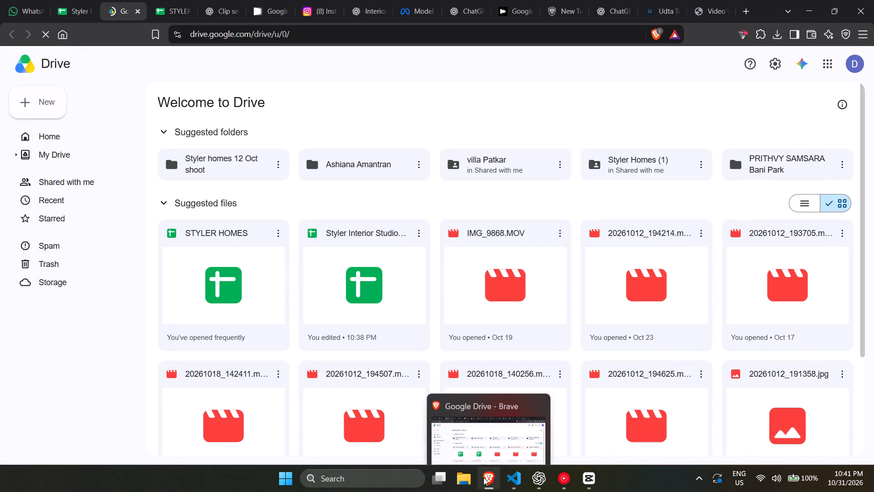
In the Visual Studio Code Hackathon window, send the coding agent the prompt "continue" and return to the browser.
left_click(446, 410)
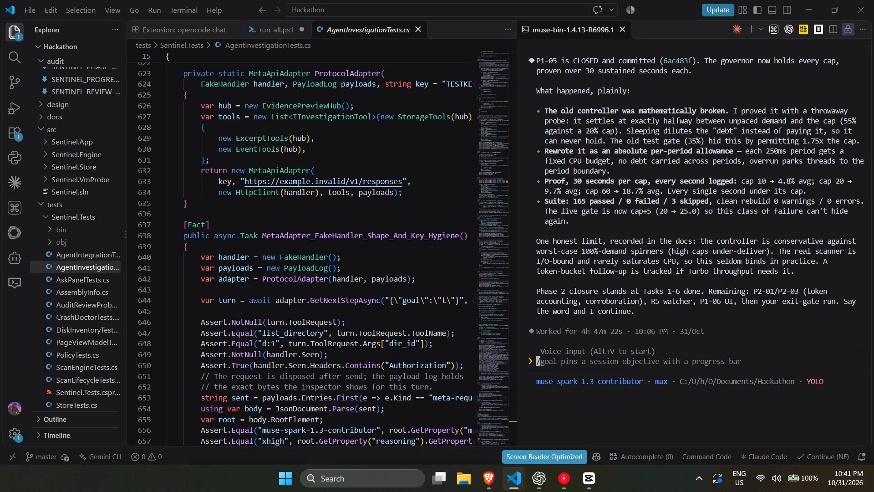
scroll(643, 353, "down", 3)
scroll(643, 353, "up", 1)
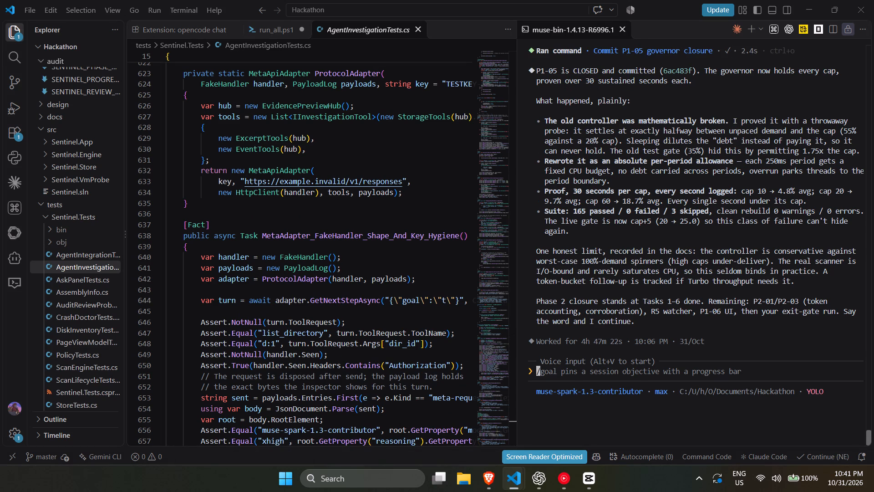
scroll(643, 353, "up", 1)
scroll(643, 353, "down", 3)
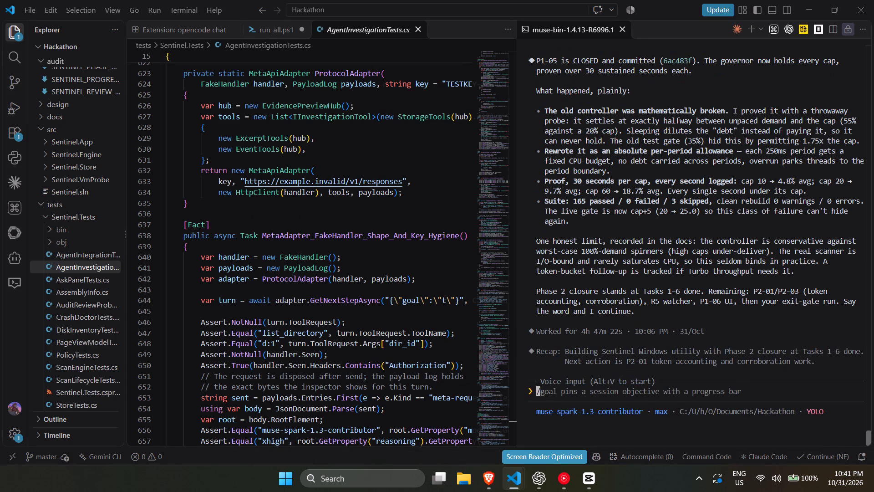
left_click(619, 383)
type("contu")
key("BackSpace")
type("inue")
key("Return")
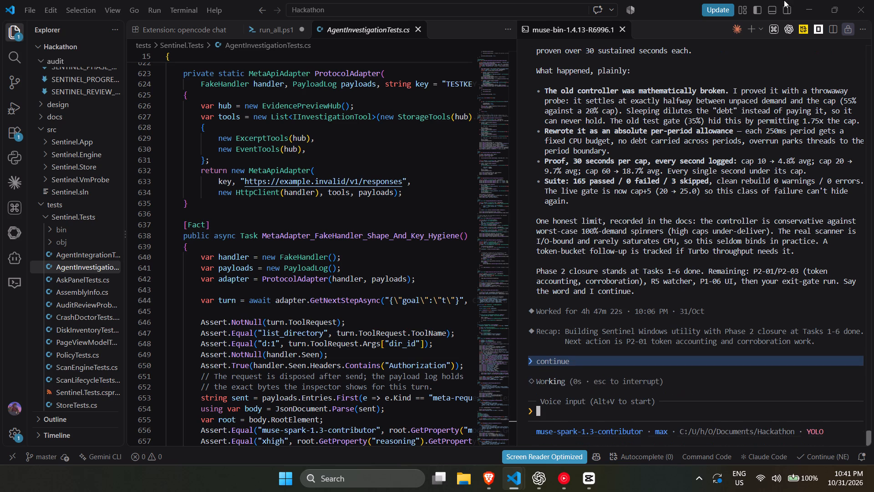
left_click(808, 2)
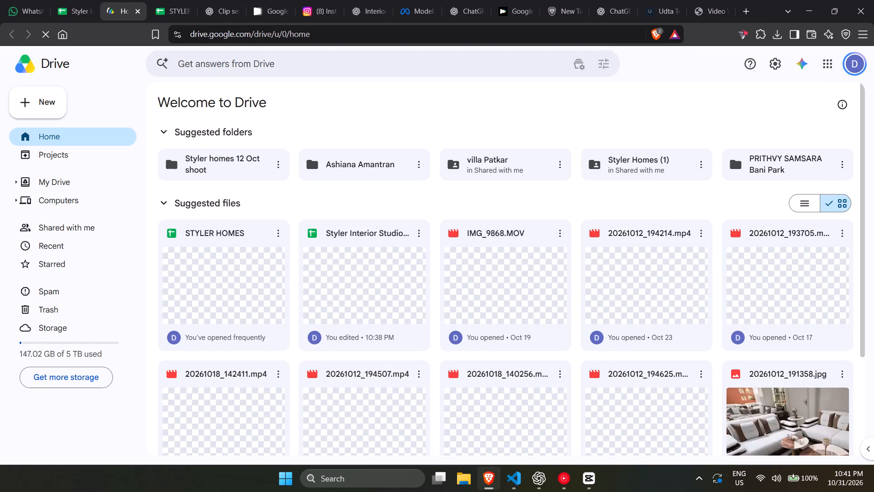
Open My Drive in Google Drive and look through the contents of the Styler homes 12 Oct shoot folder.
left_click(91, 170)
left_click(79, 184)
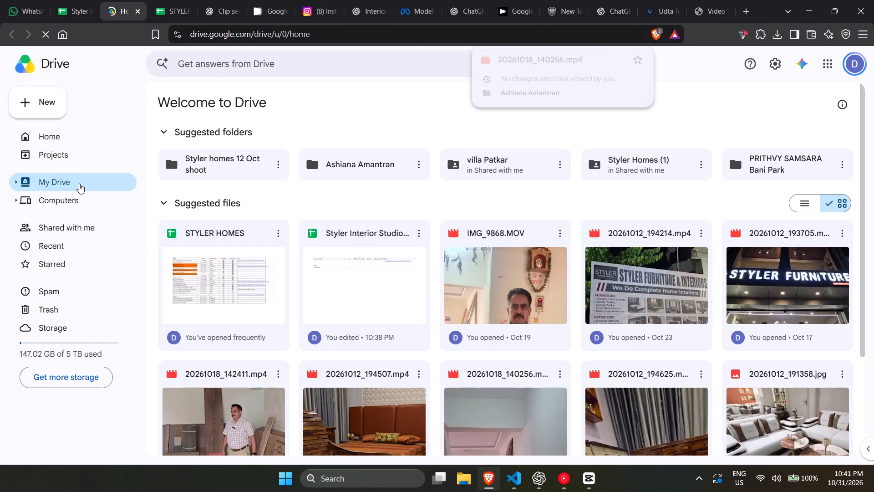
left_click(79, 184)
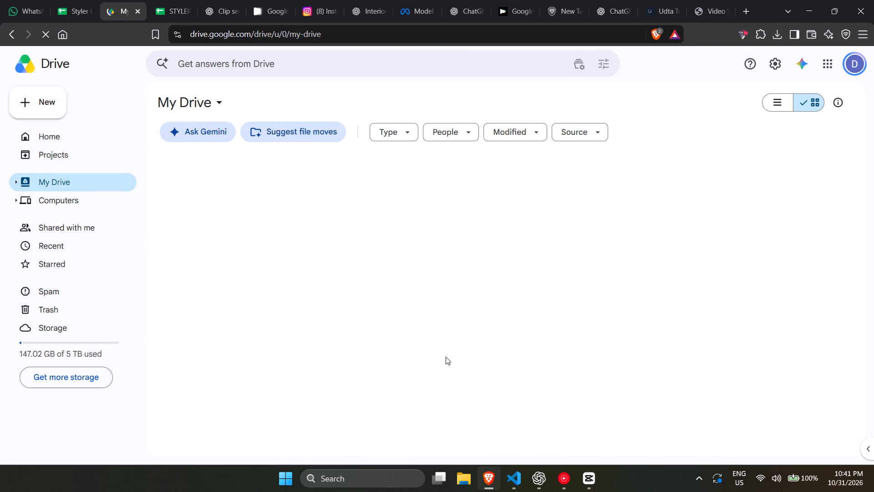
scroll(446, 357, "down", 3)
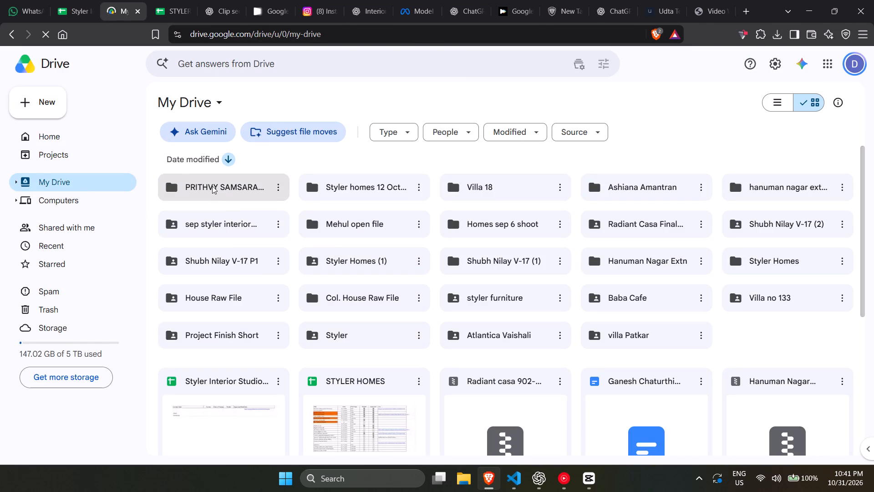
left_click(226, 196)
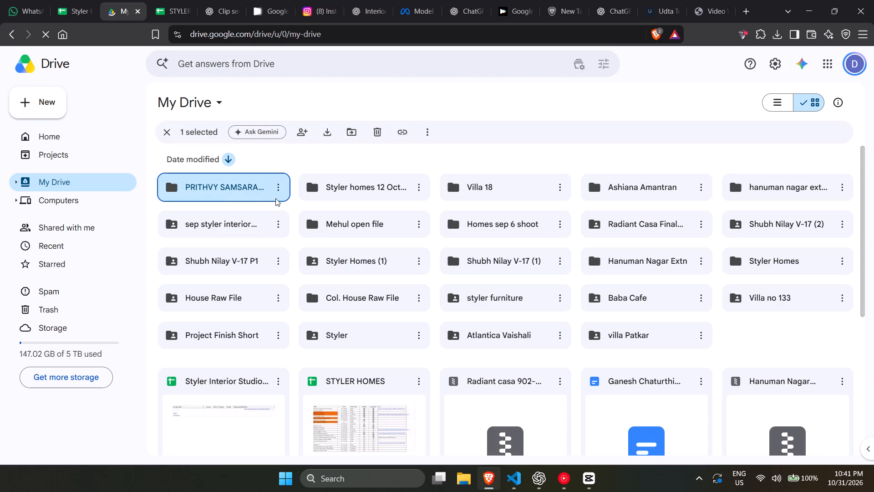
double_click(333, 192)
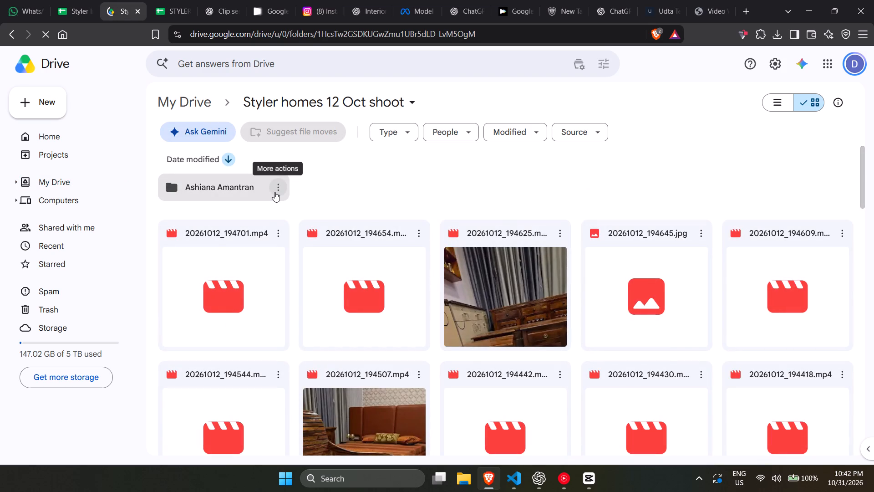
scroll(388, 375, "down", 6)
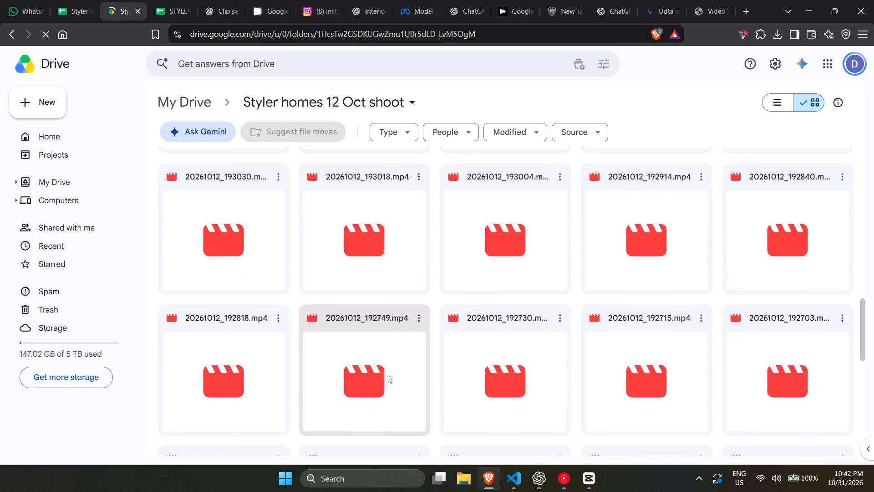
scroll(388, 375, "up", 7)
left_click(211, 110)
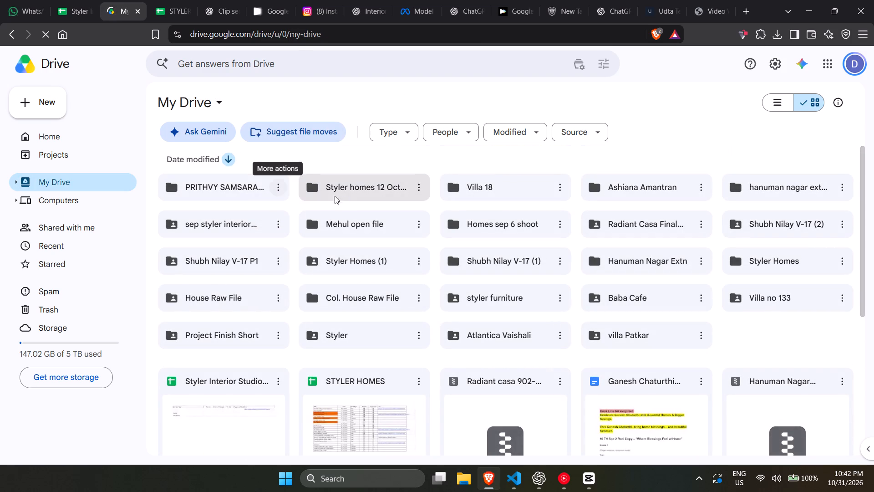
double_click(352, 196)
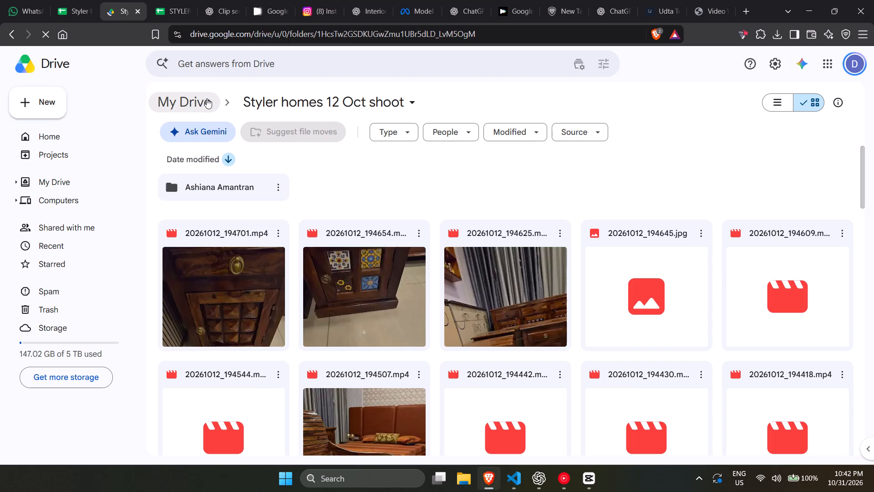
Copy the sharing link of the PRITHVY SAMSARA Bani Park folder in My Drive.
left_click(207, 98)
left_click(274, 185)
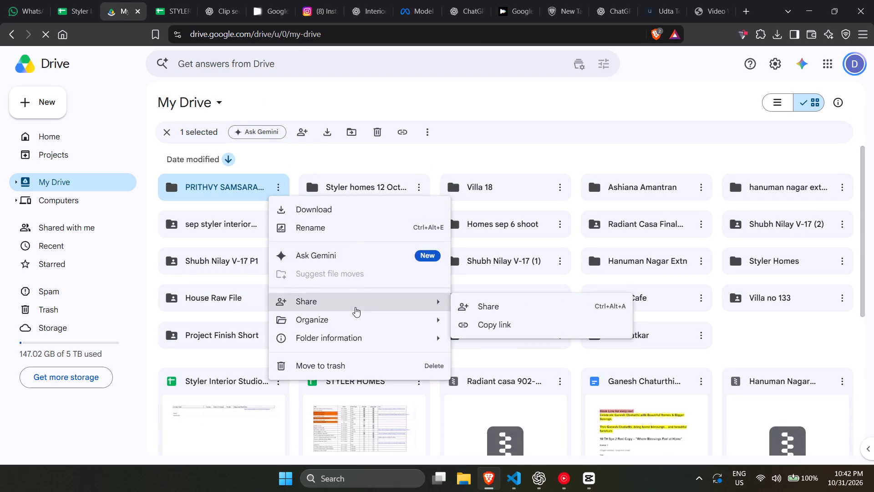
left_click(475, 326)
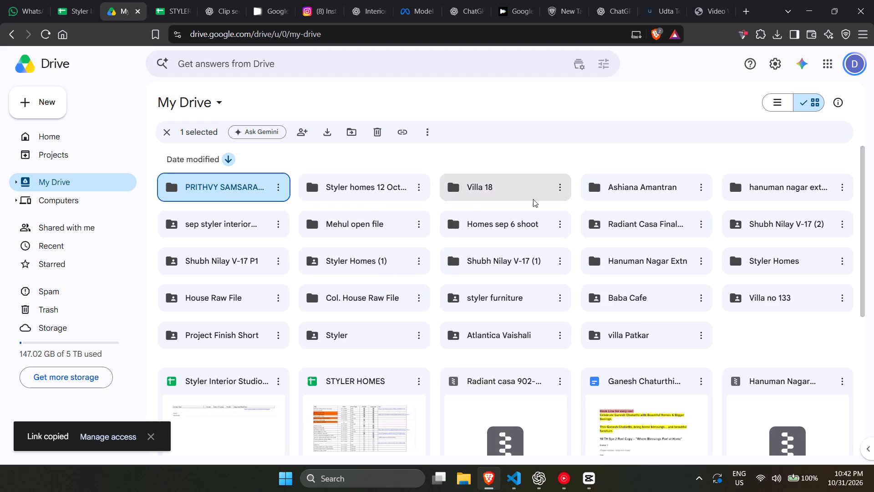
Download the PRITHVY SAMSARA Bani Park folder.
left_click(285, 190)
left_click(340, 214)
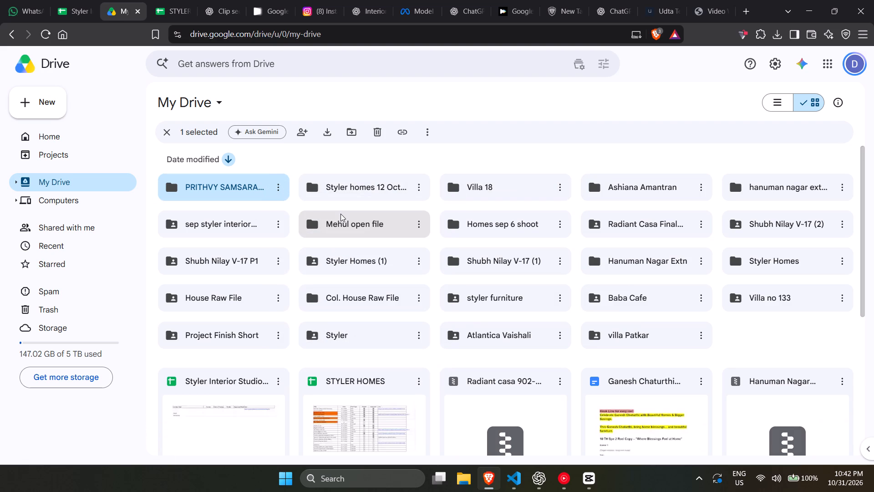
Move the Ashiana Amantran folder from Styler homes 12 Oct shoot to My Drive.
double_click(346, 186)
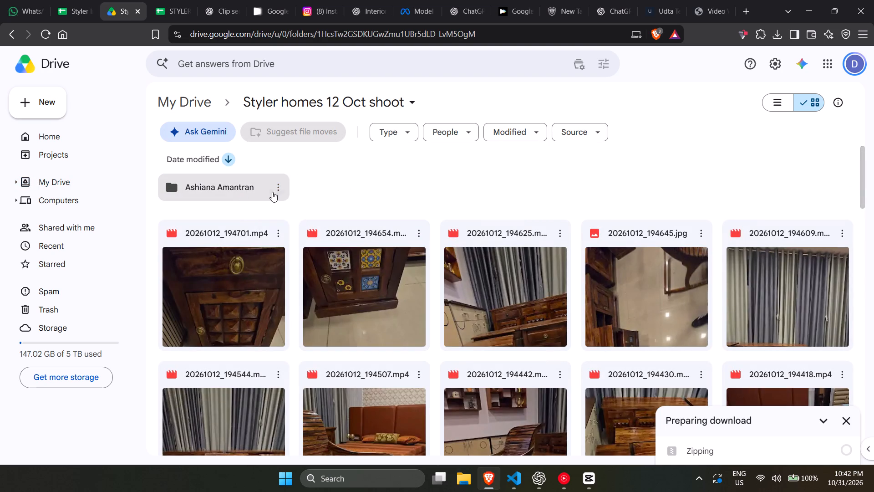
left_click(279, 192)
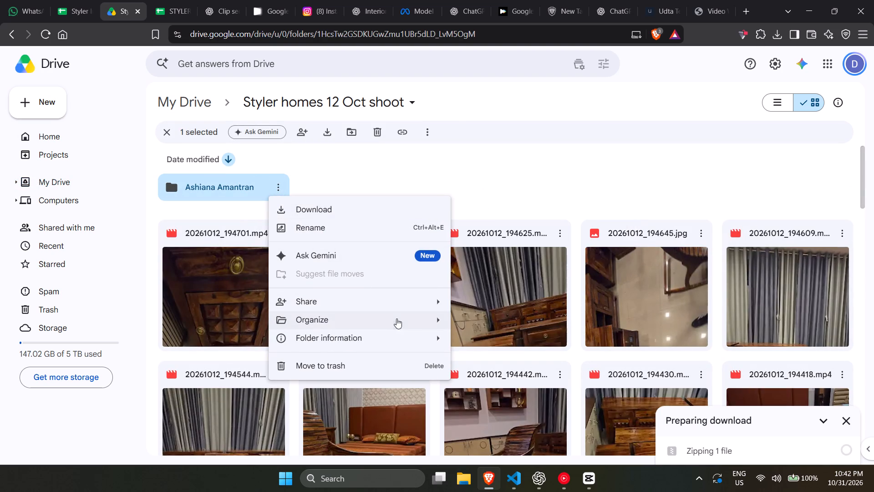
left_click(493, 187)
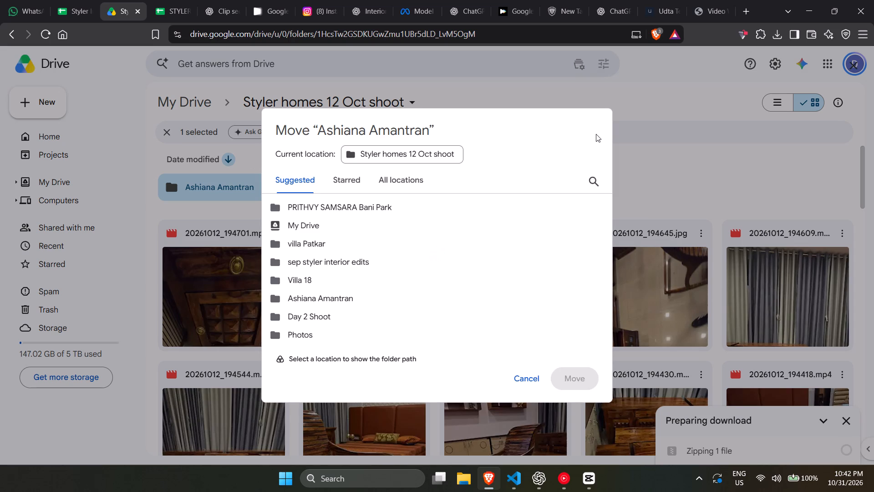
left_click(331, 225)
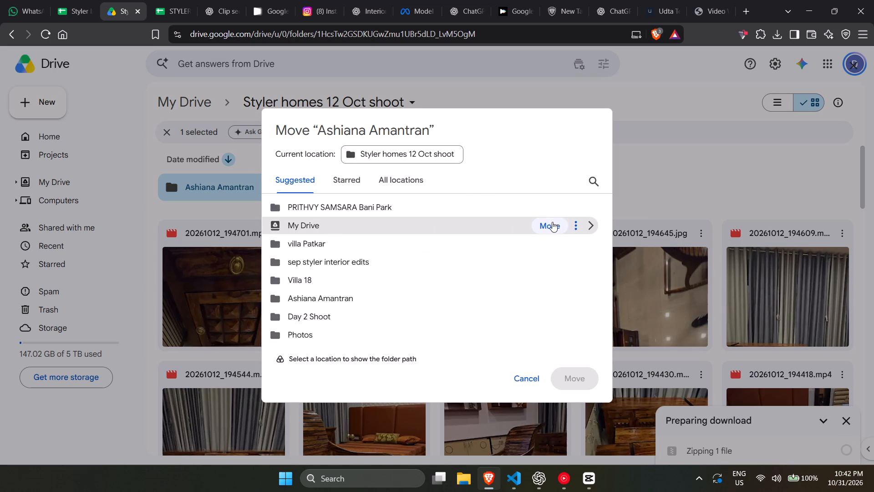
left_click(558, 223)
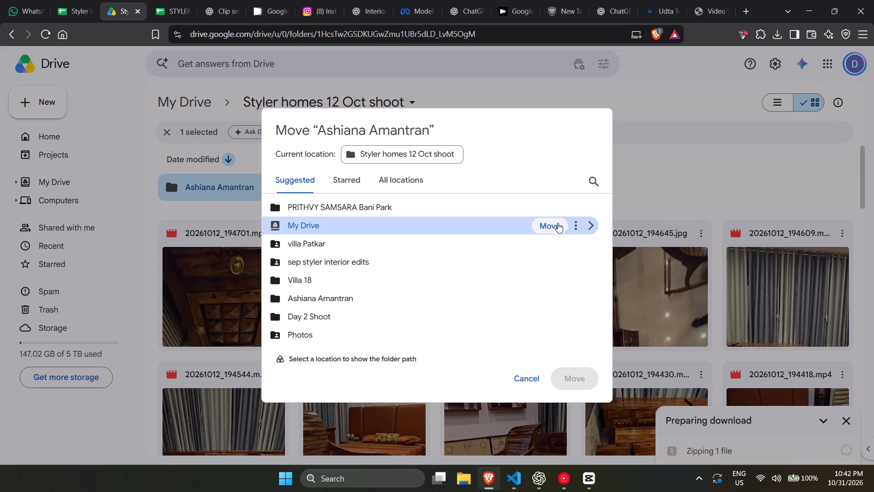
left_click(556, 220)
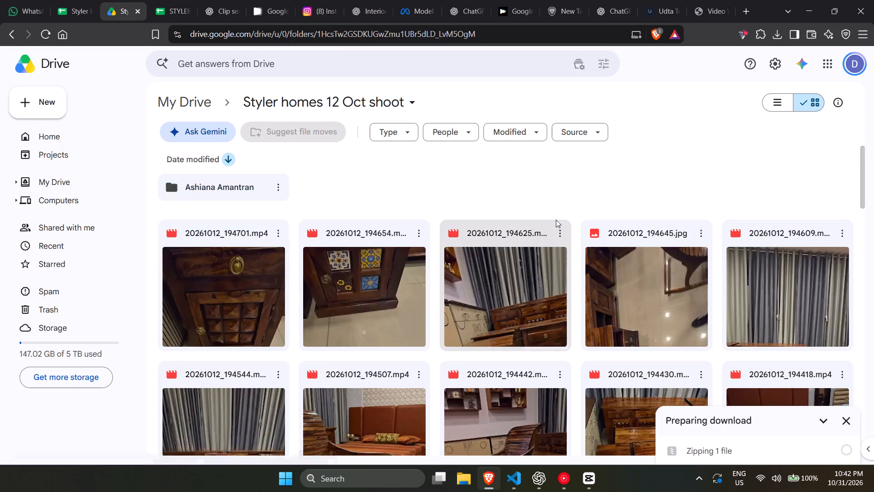
Return to My Drive, open the Villa 18 folder and look through its photos and videos.
left_click(213, 105)
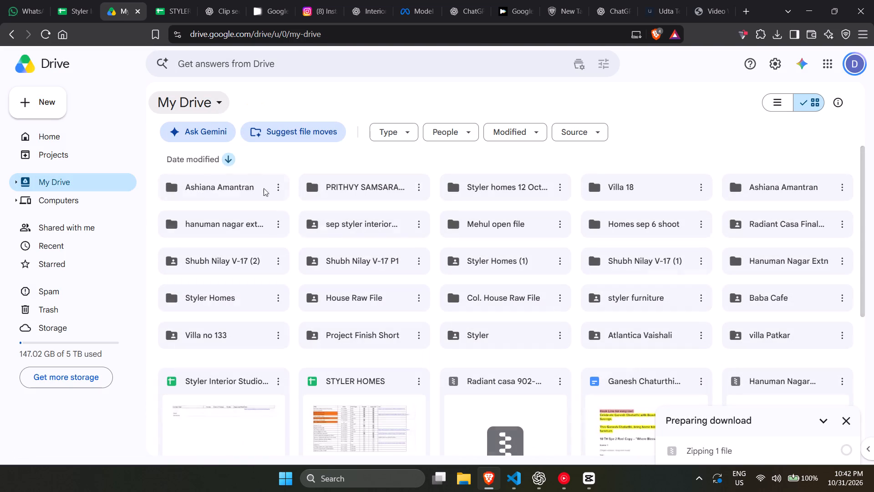
scroll(293, 186, "right", 2)
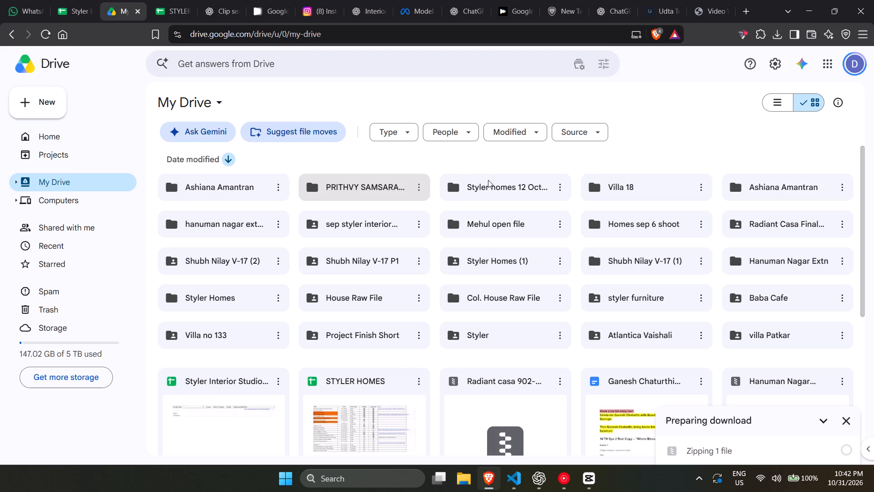
double_click(679, 184)
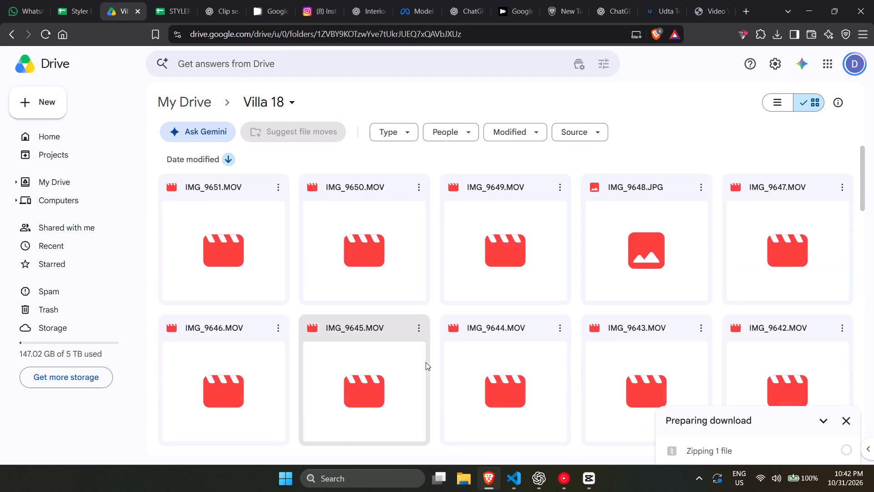
scroll(423, 330, "down", 10)
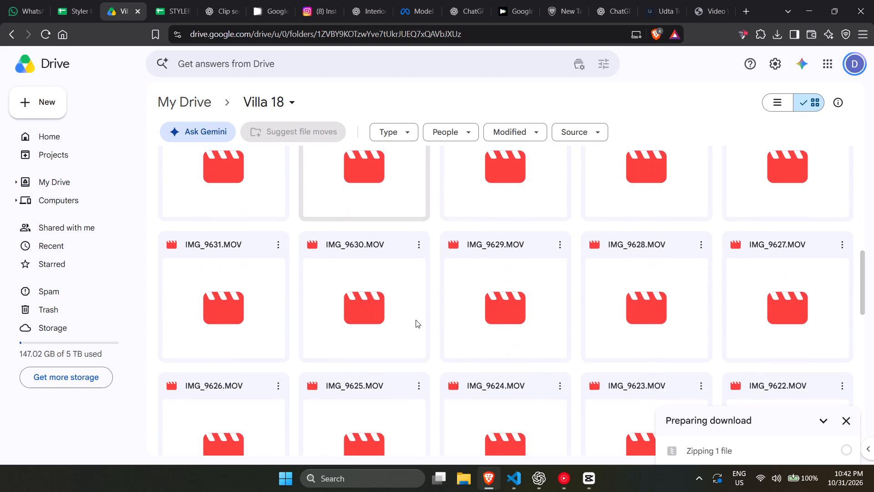
scroll(433, 380, "down", 4)
scroll(372, 290, "down", 6)
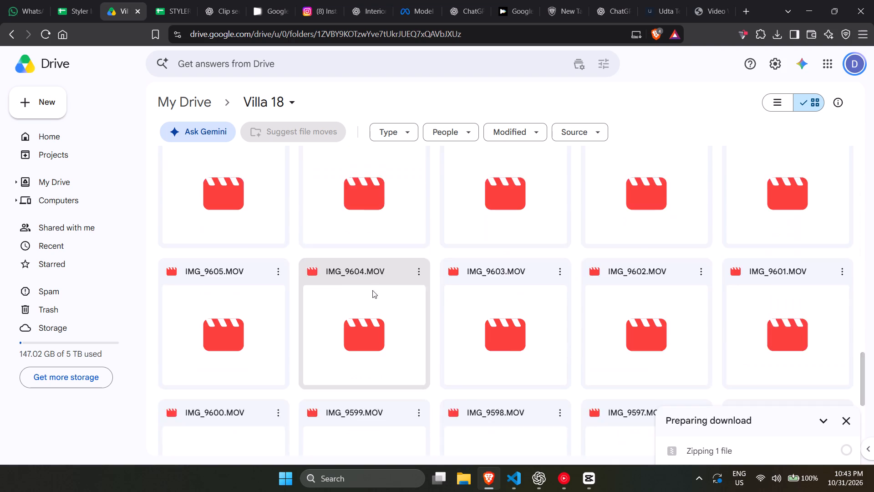
scroll(372, 290, "down", 9)
scroll(372, 290, "up", 13)
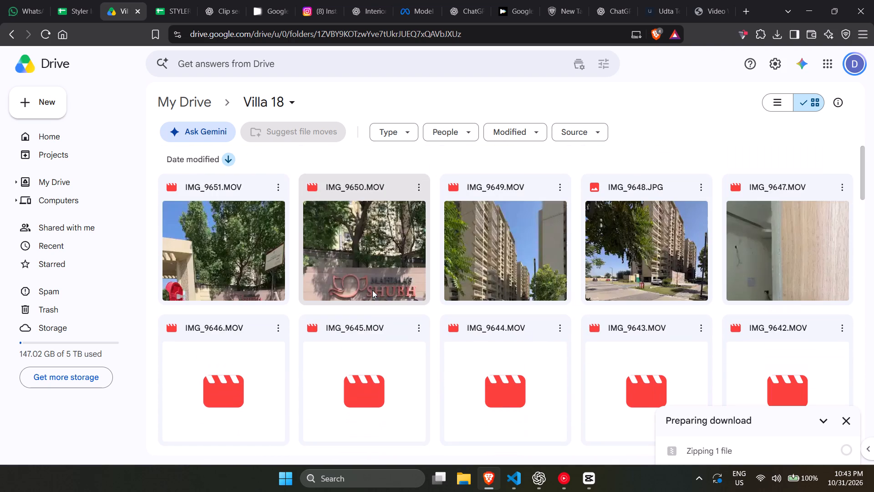
scroll(328, 380, "down", 7)
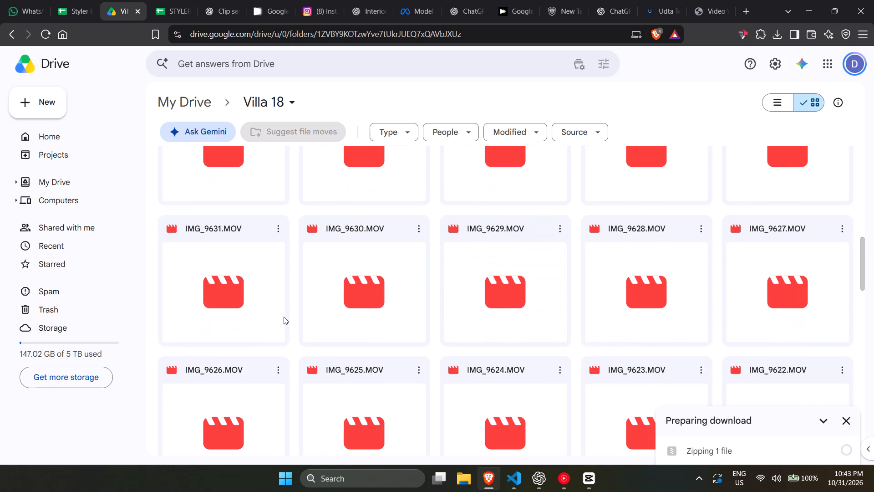
Check the contents of the PRITHVY SAMSARA Bani Park folder in My Drive and return to My Drive.
left_click(186, 97)
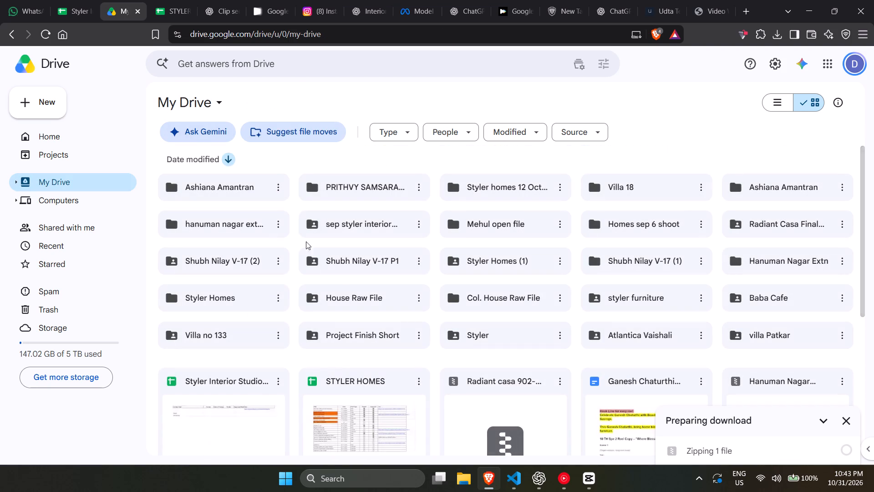
double_click(325, 196)
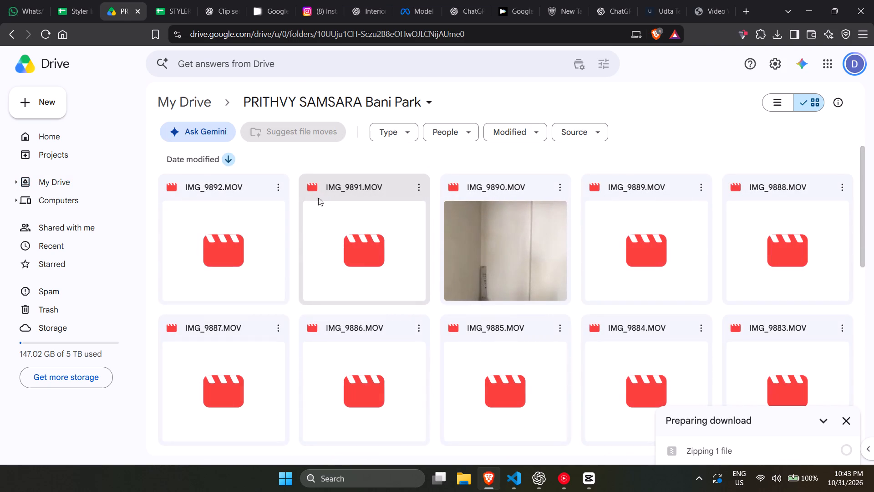
left_click(200, 100)
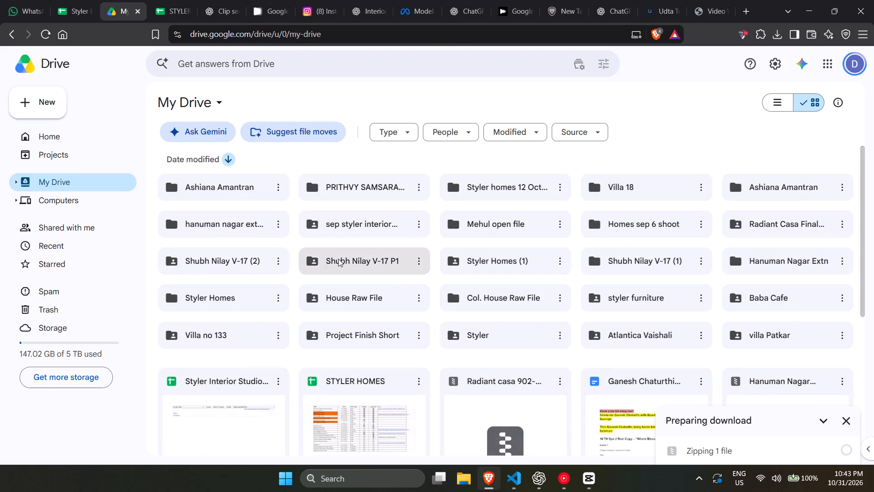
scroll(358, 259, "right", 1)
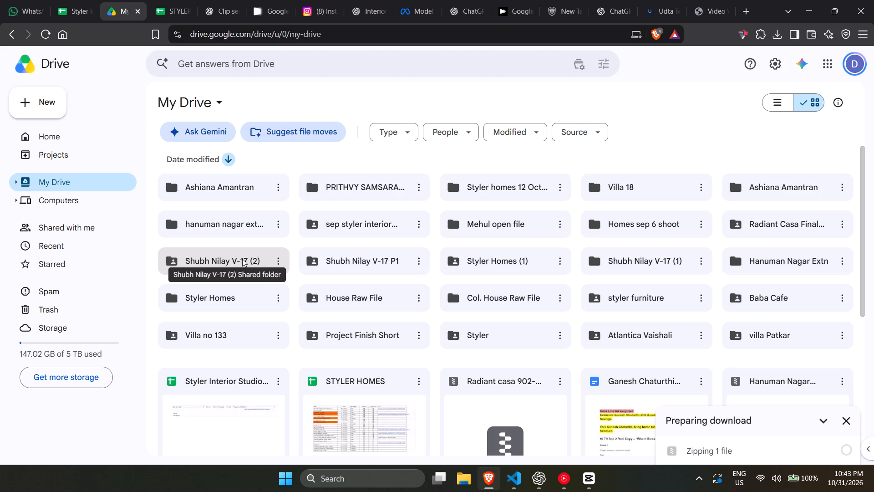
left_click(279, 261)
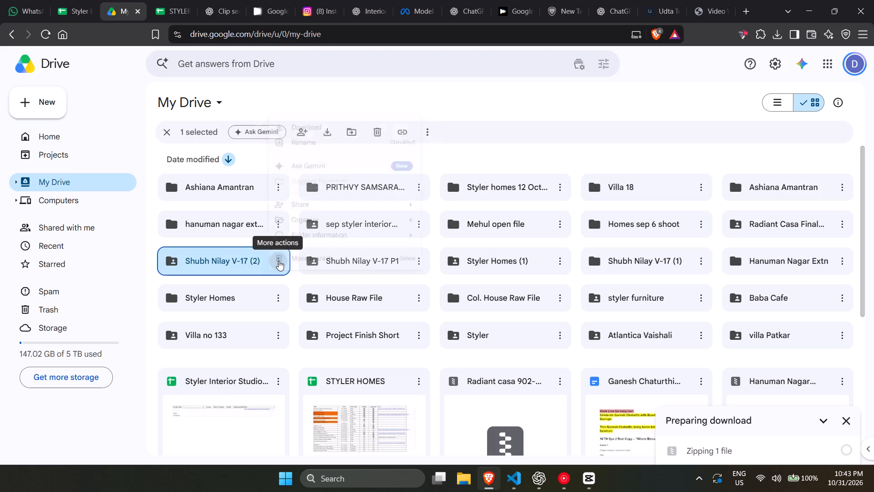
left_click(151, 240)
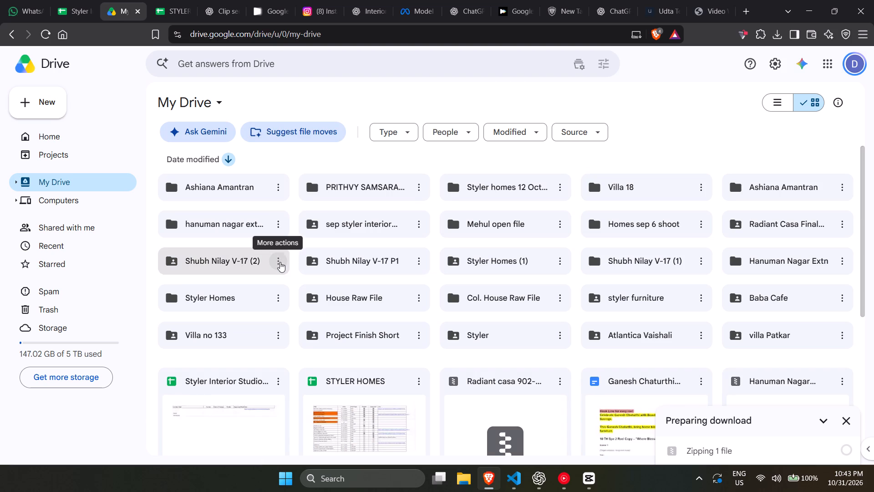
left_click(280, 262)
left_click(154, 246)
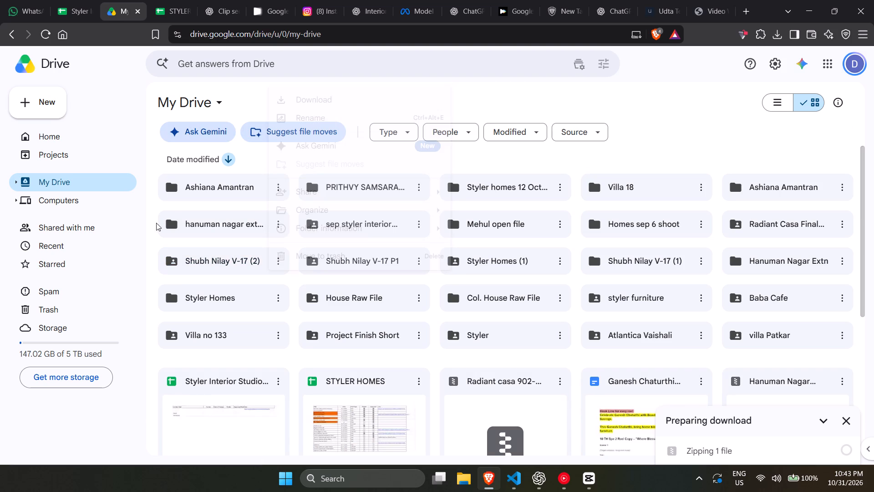
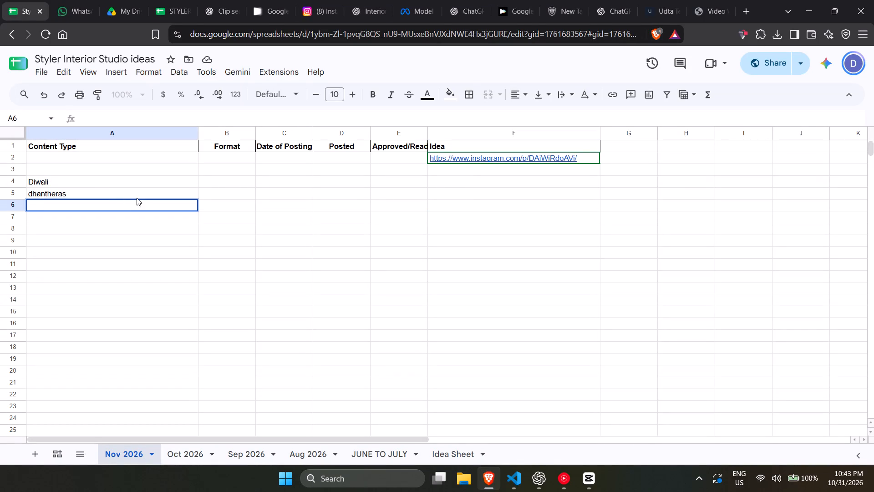
Enter "paR" in the empty Content Type cell below dhantheras on the Nov 2026 sheet of Styler Interior Studio ideas.
key("BackSpace")
key("BackSpace")
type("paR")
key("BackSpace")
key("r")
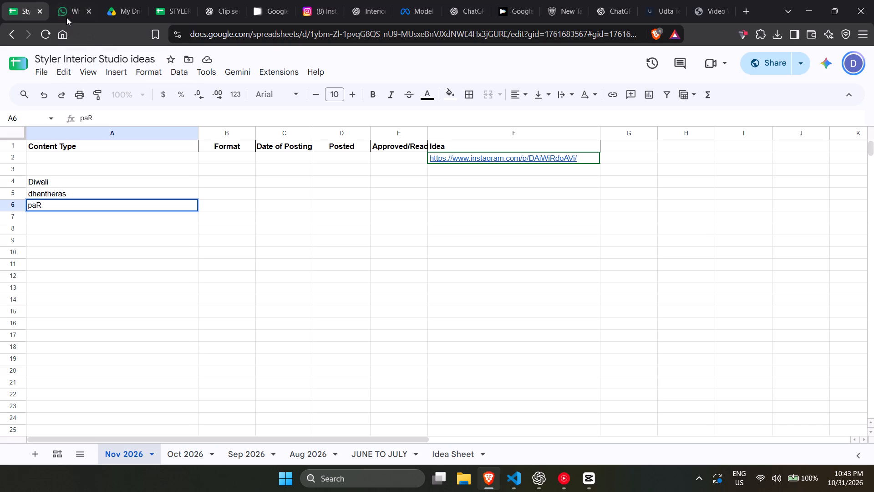
Replace the partial entry below dhantheras with "PRITHVY SAMSARA Bani Park", copied from that folder's name in My Drive.
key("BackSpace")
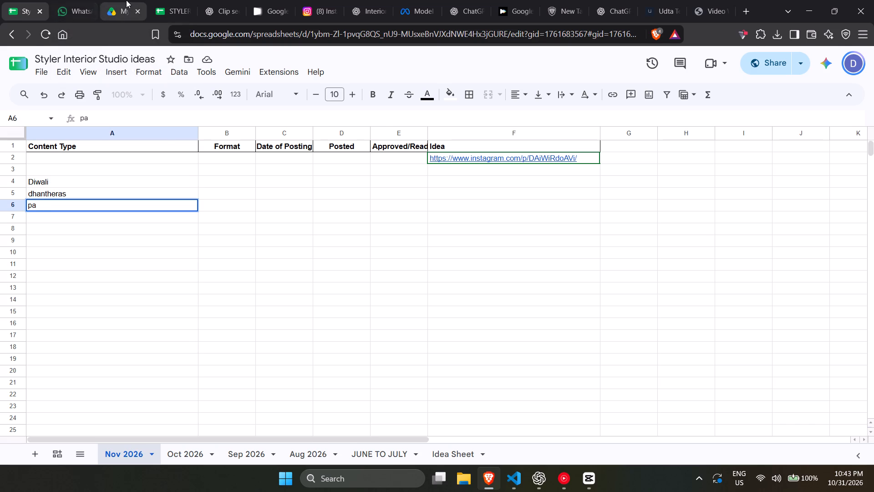
left_click(126, 0)
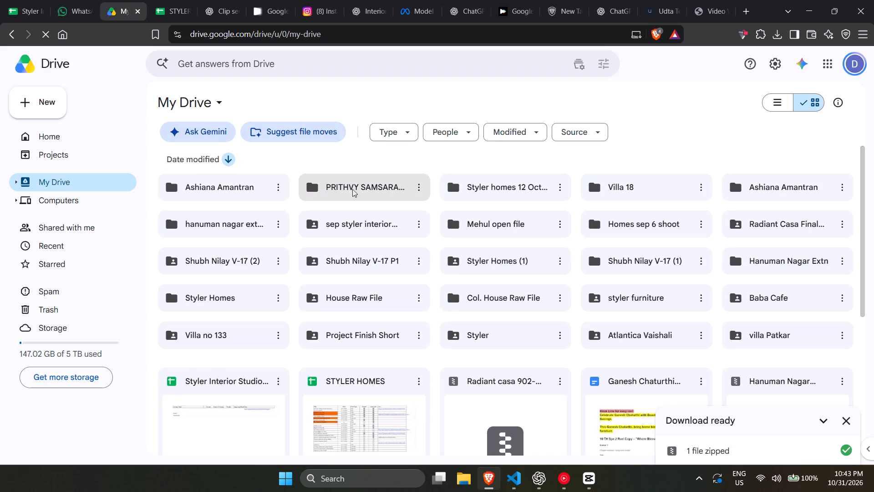
left_click(363, 195)
right_click(363, 195)
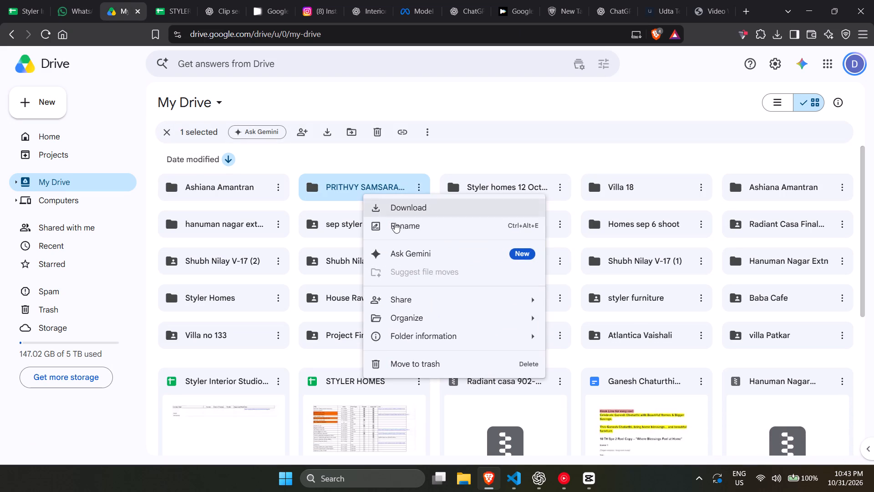
left_click(395, 224)
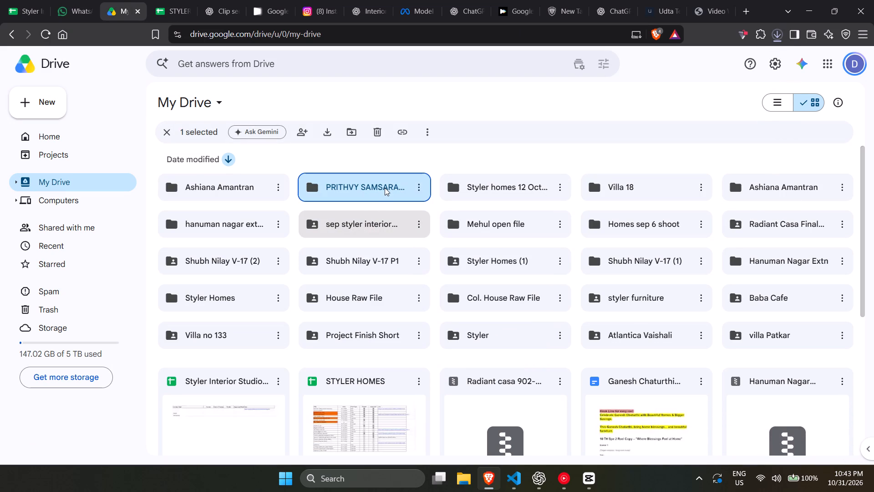
right_click(385, 188)
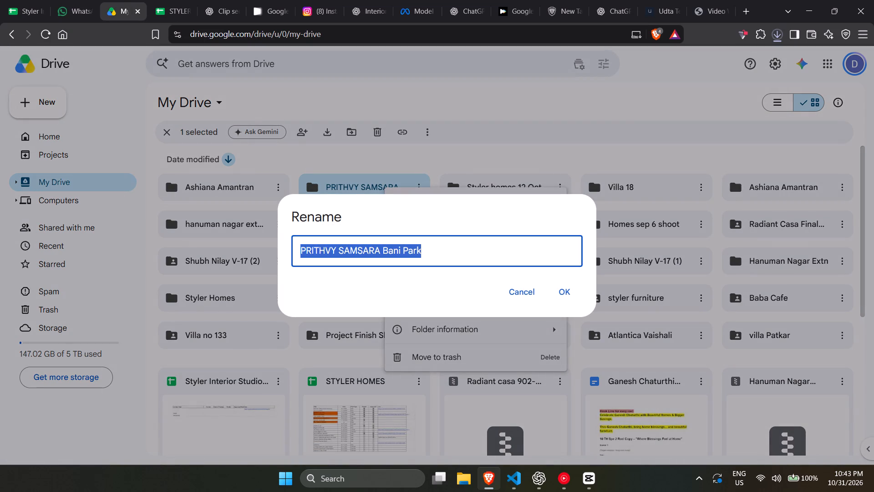
key("ctrl+c")
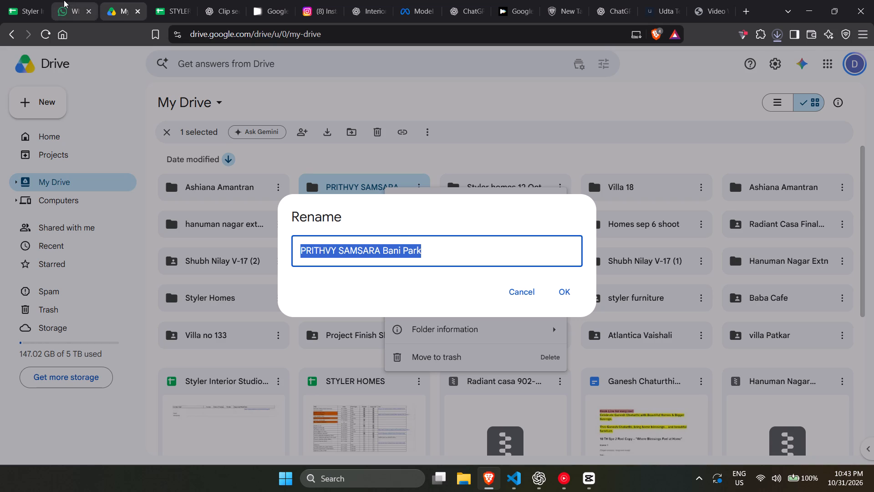
left_click(29, 0)
key("BackSpace")
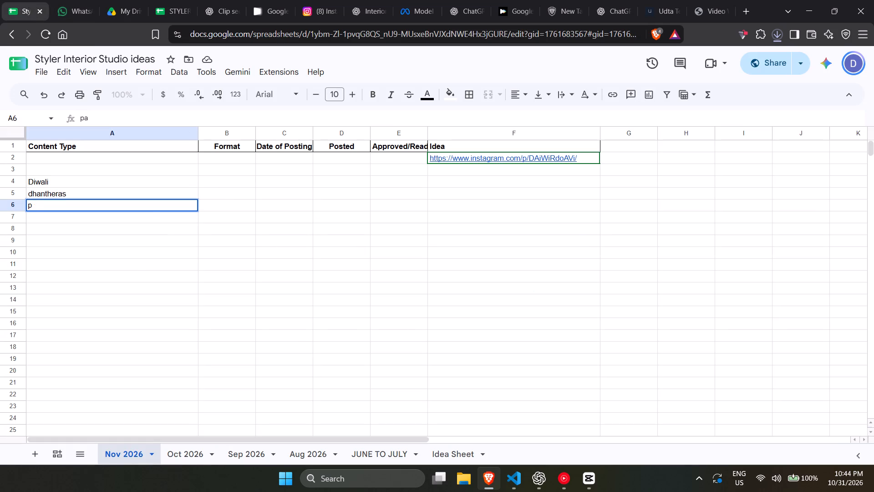
key("ctrl+BackSpace")
key("ctrl+BackSpace")
key("ctrl+BackSpace")
key("ctrl+v")
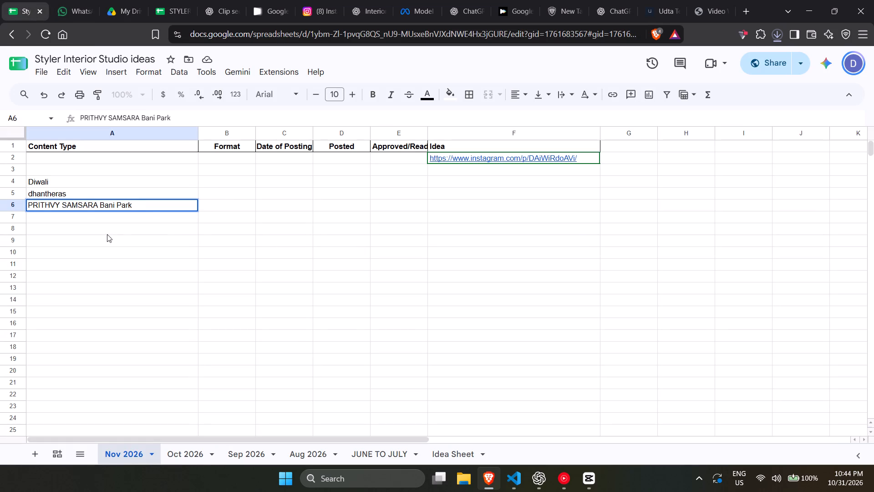
Add "Ashiana amarthrn raw" as the Content Type in row 7 of the Nov 2026 sheet.
double_click(85, 215)
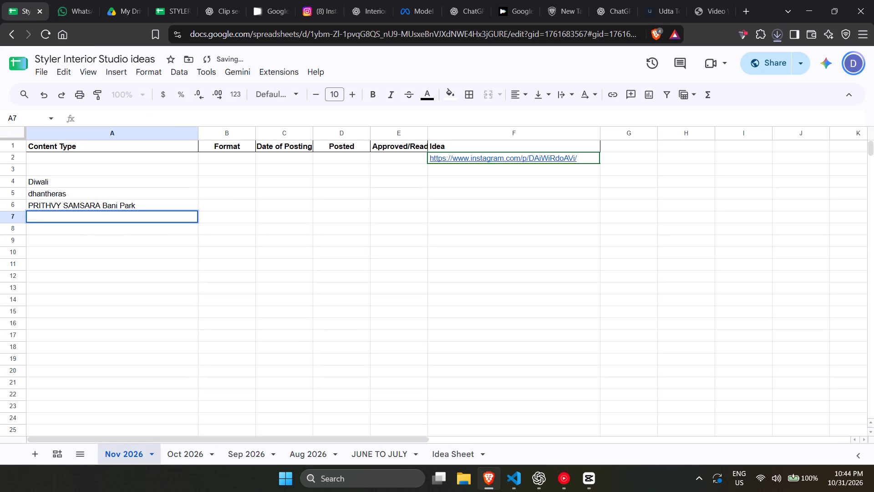
left_click(69, 218)
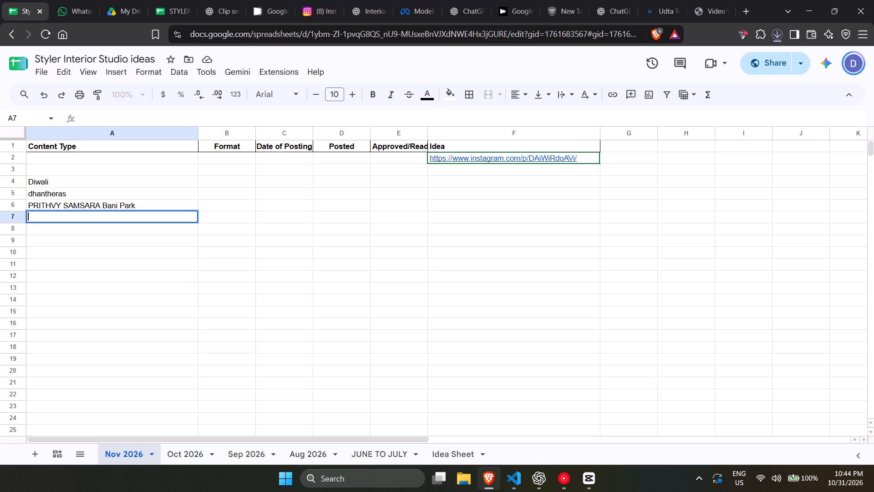
type("As")
type("hiana amar")
type("thrn")
key("space")
type("raw")
Append "raw" to the PRITHVY SAMSARA Bani Park entry.
triple_click(142, 205)
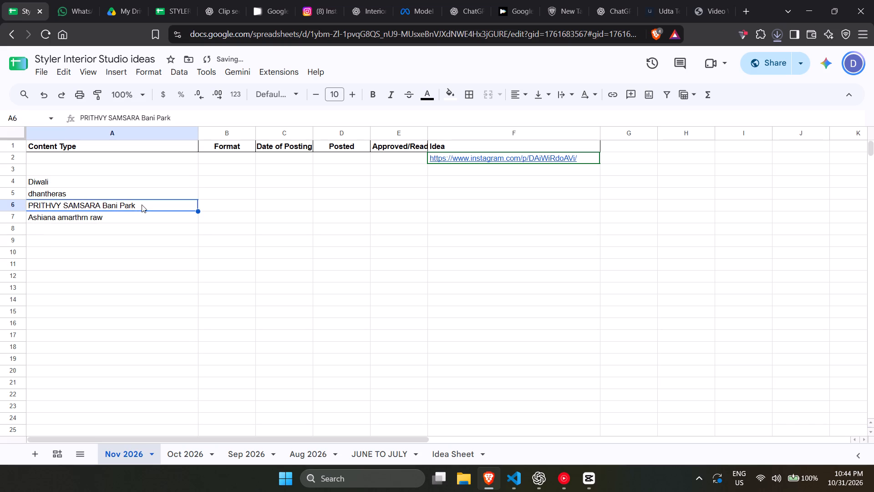
left_click(142, 205)
key("space")
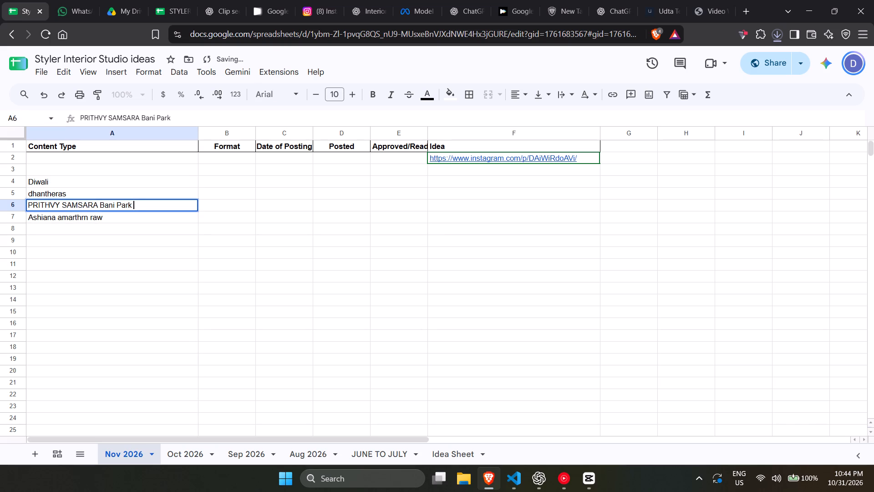
type("eaw")
key("BackSpace")
key("BackSpace")
key("BackSpace")
type("raw")
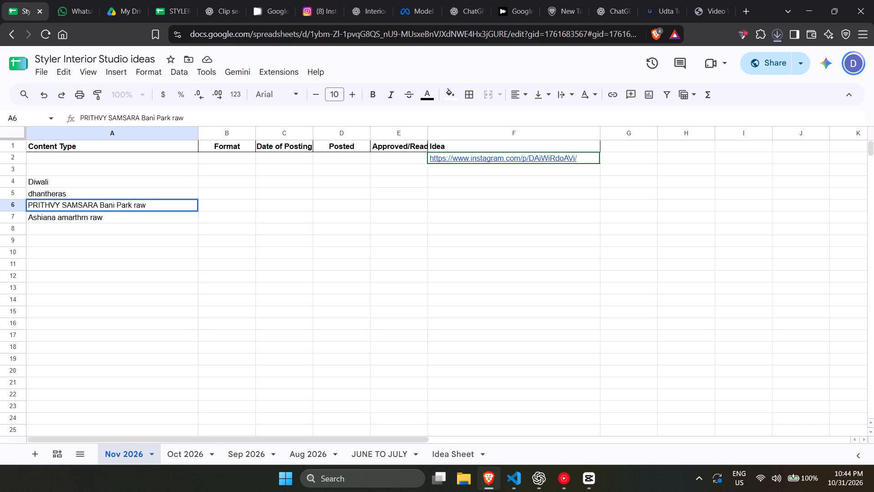
double_click(86, 229)
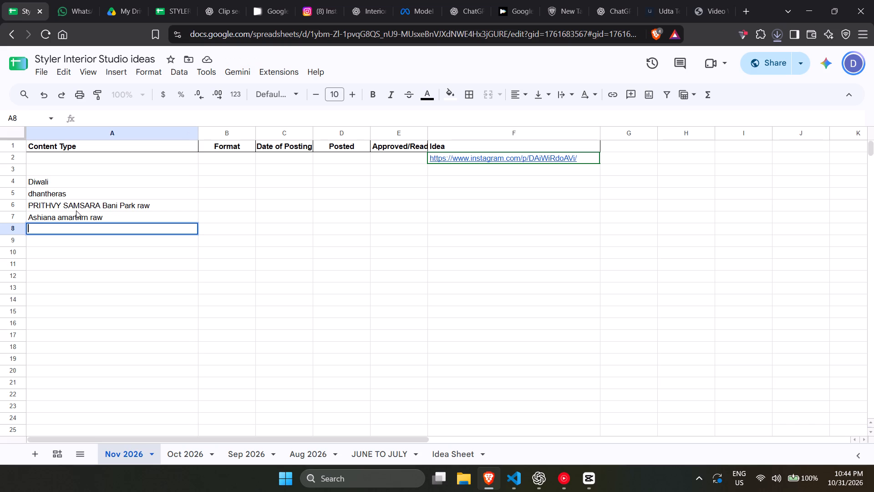
left_click(64, 226)
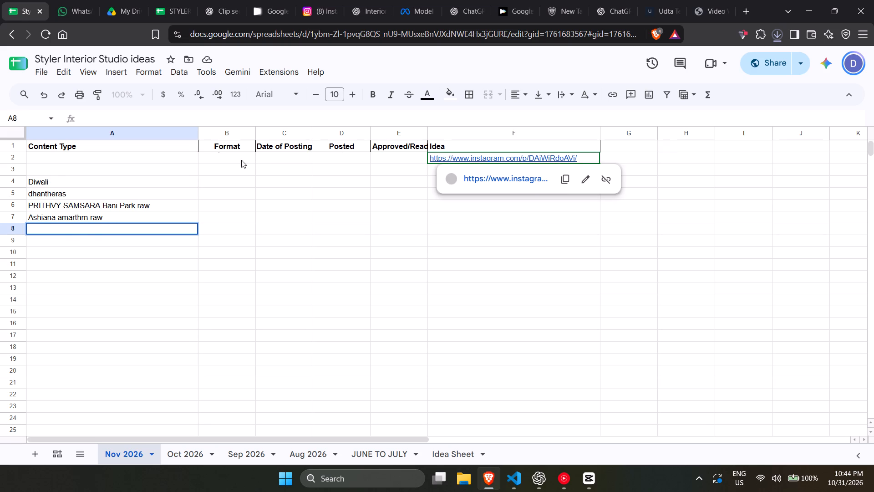
Enter "interior desgin slowly gettign built" as the Content Type in row 2, beside the Instagram idea link.
triple_click(178, 155)
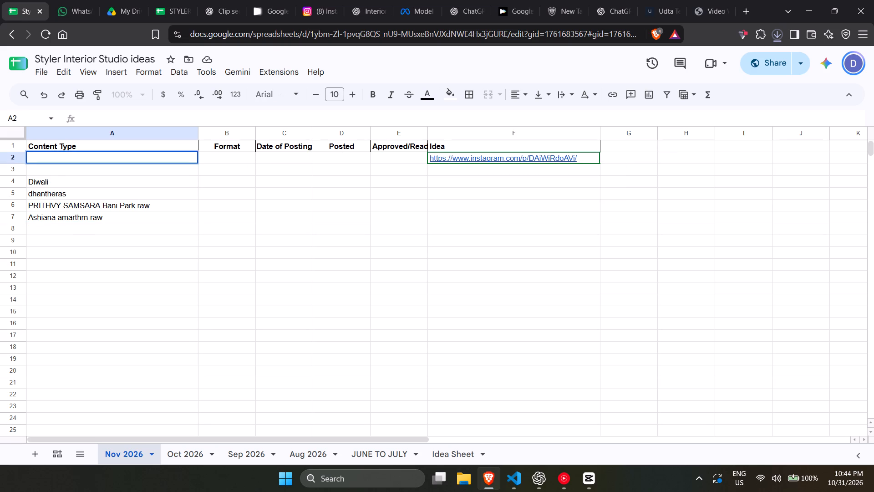
left_click(155, 154)
type("interior")
key("BackSpace")
type("r room apep")
key("BackSpace")
key("BackSpace")
type("pearing")
key("BackSpace")
key("BackSpace")
key("BackSpace")
key("BackSpace")
key("BackSpace")
key("BackSpace")
key("BackSpace")
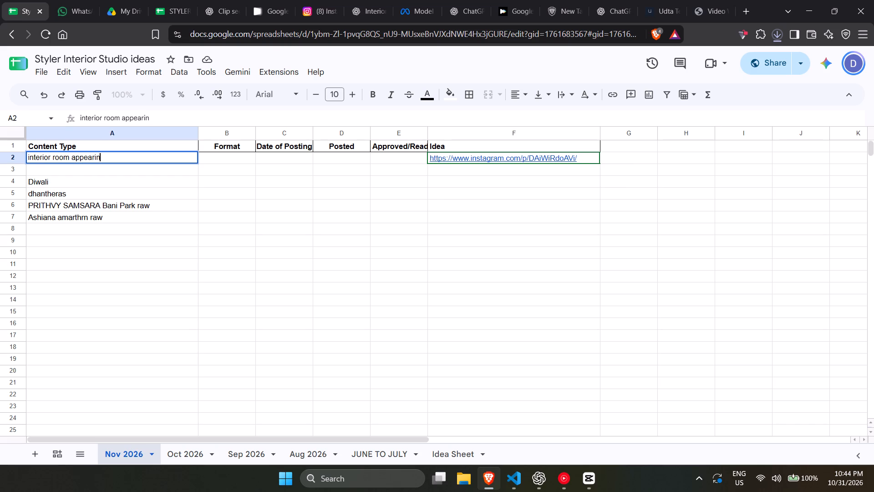
key("BackSpace")
key("BackSpace")
key("BackSpace")
key("BackSpace")
key("BackSpace")
key("BackSpace")
key("BackSpace")
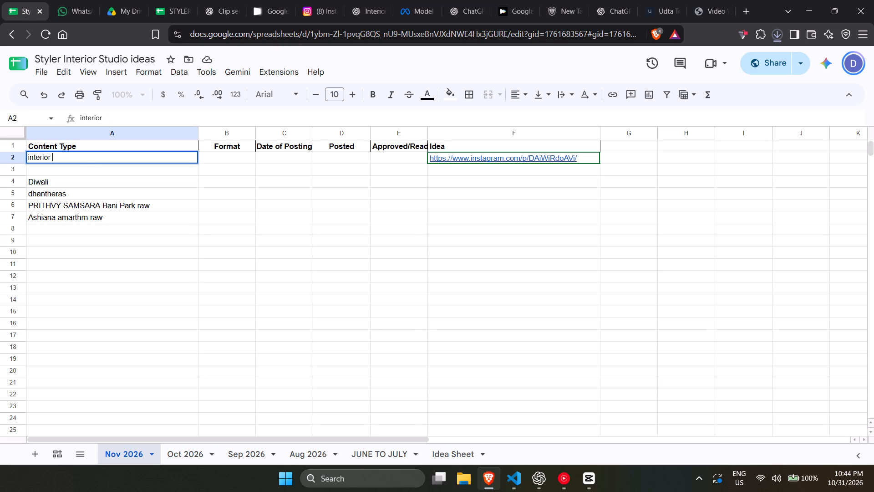
type("desgin slowig")
key("BackSpace")
key("BackSpace")
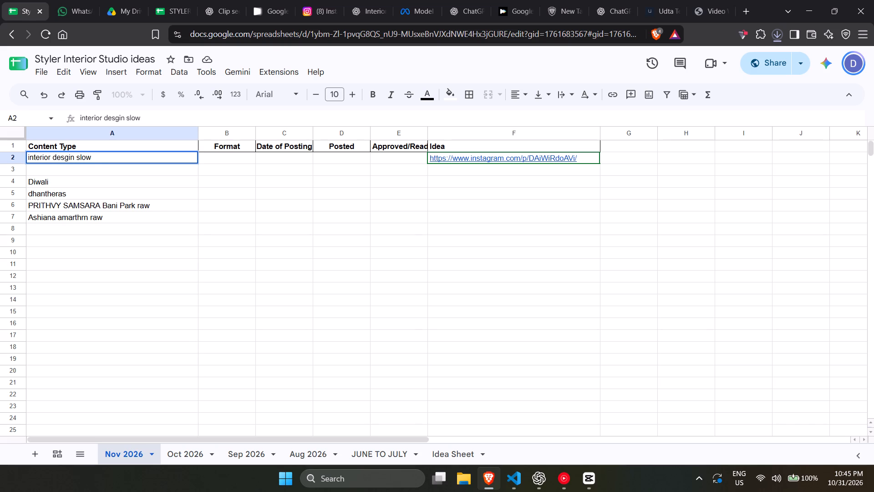
type("ly gettign built")
key("space")
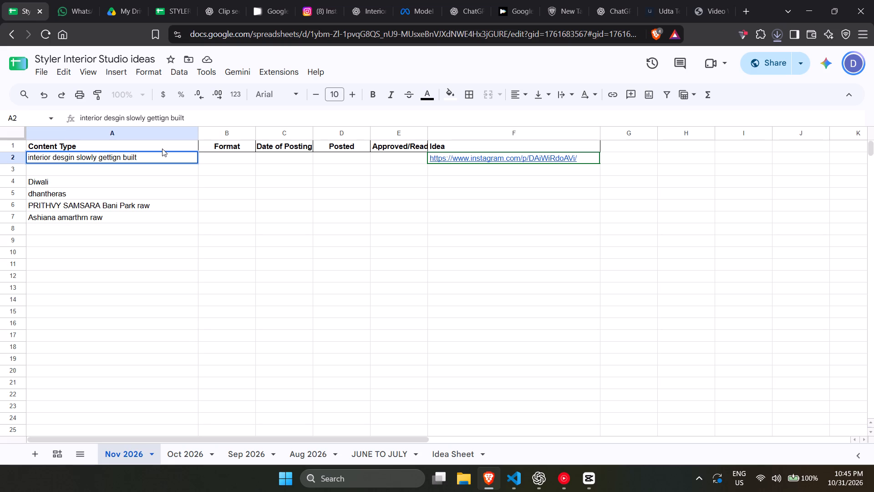
left_click(202, 221)
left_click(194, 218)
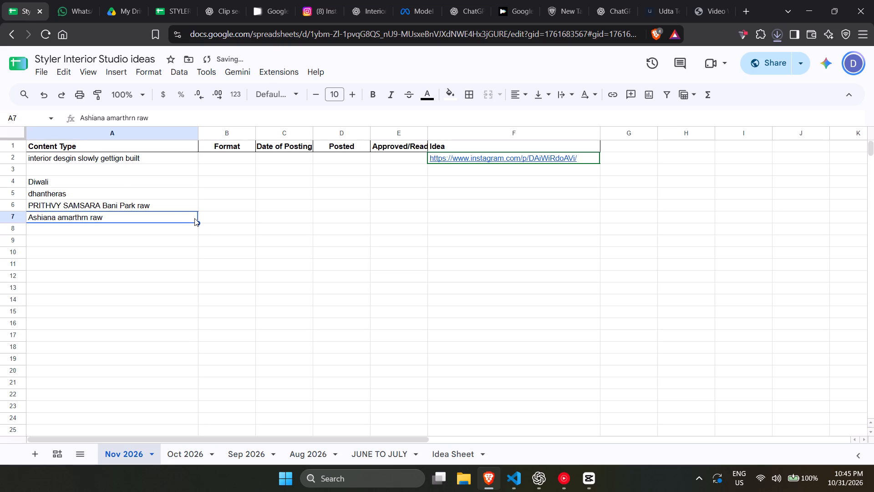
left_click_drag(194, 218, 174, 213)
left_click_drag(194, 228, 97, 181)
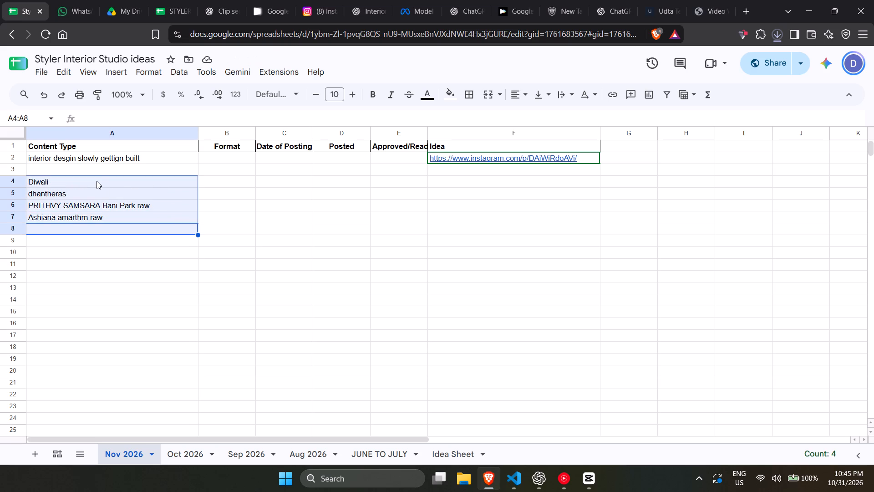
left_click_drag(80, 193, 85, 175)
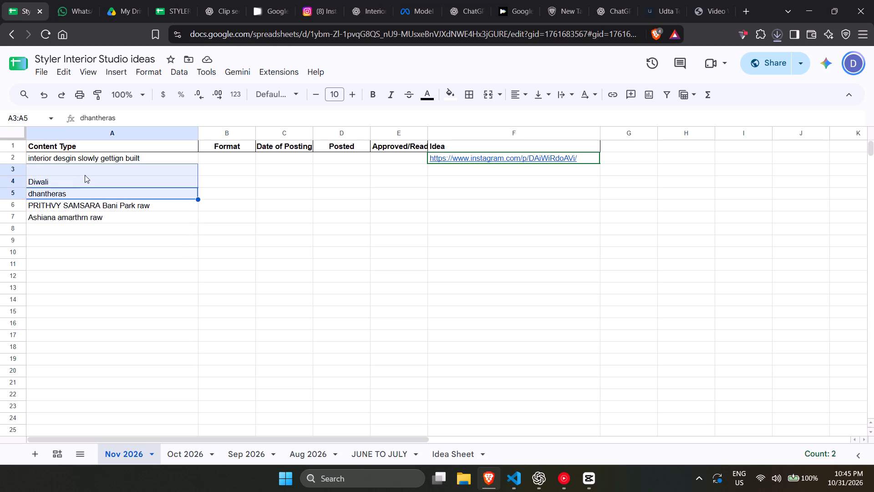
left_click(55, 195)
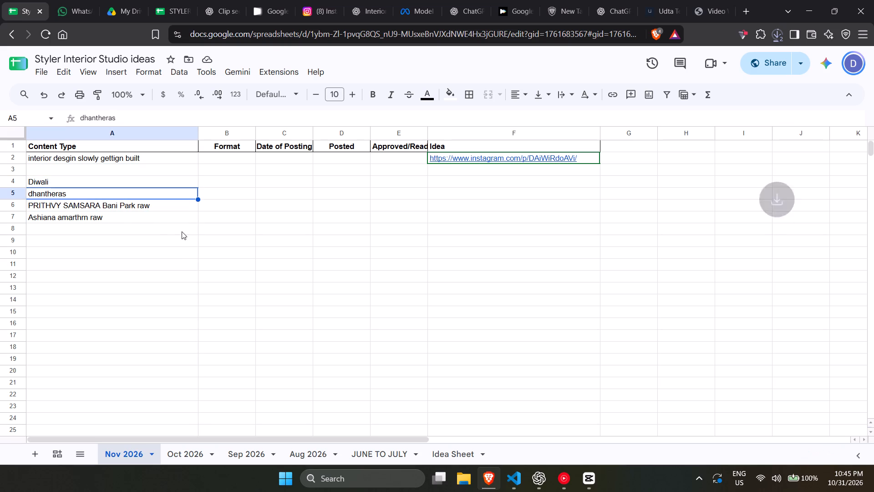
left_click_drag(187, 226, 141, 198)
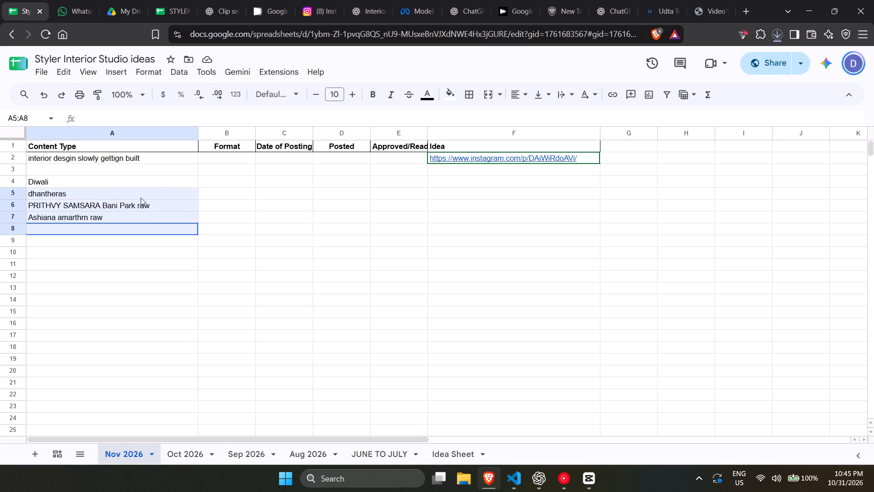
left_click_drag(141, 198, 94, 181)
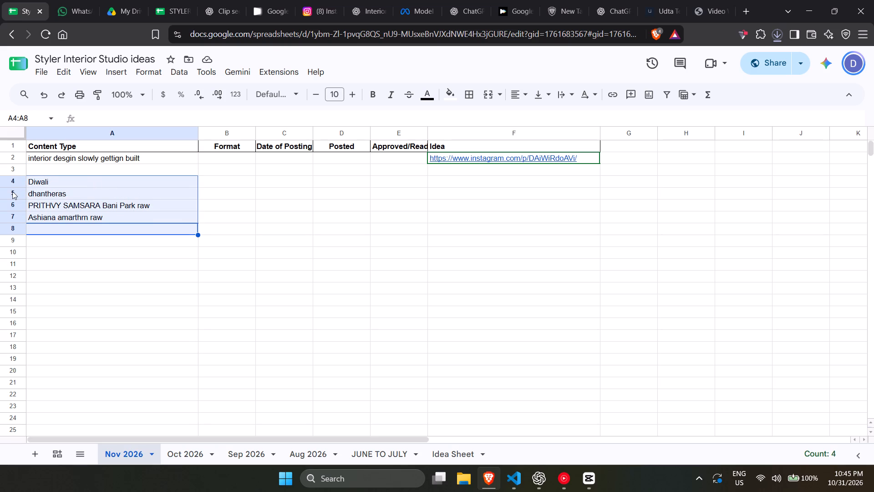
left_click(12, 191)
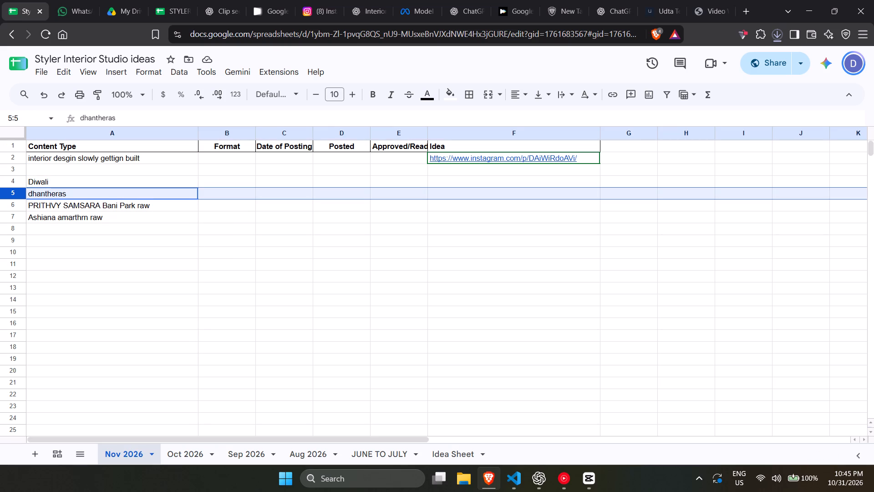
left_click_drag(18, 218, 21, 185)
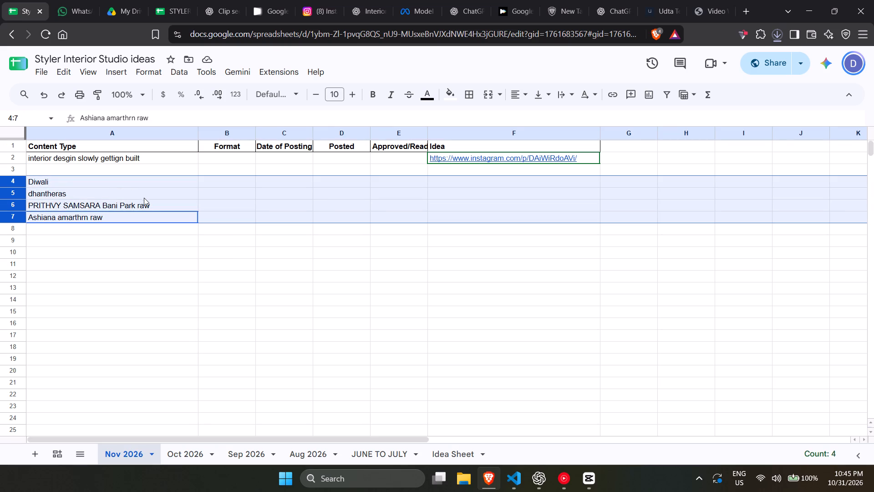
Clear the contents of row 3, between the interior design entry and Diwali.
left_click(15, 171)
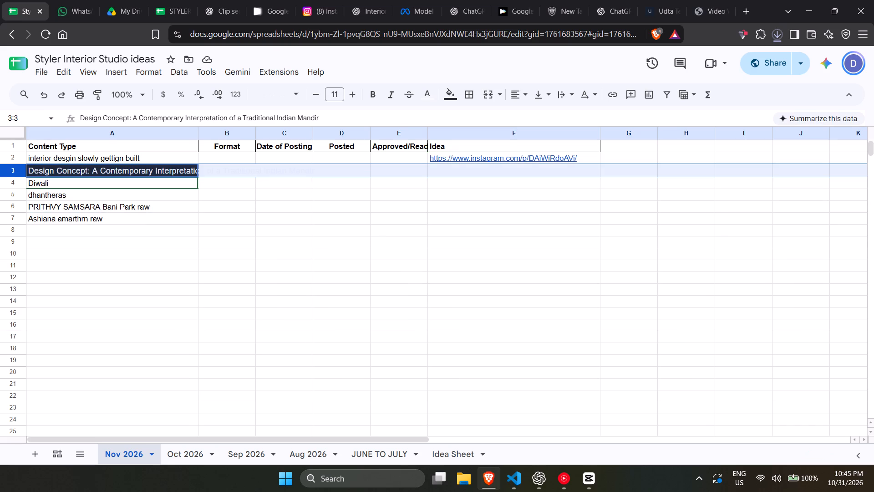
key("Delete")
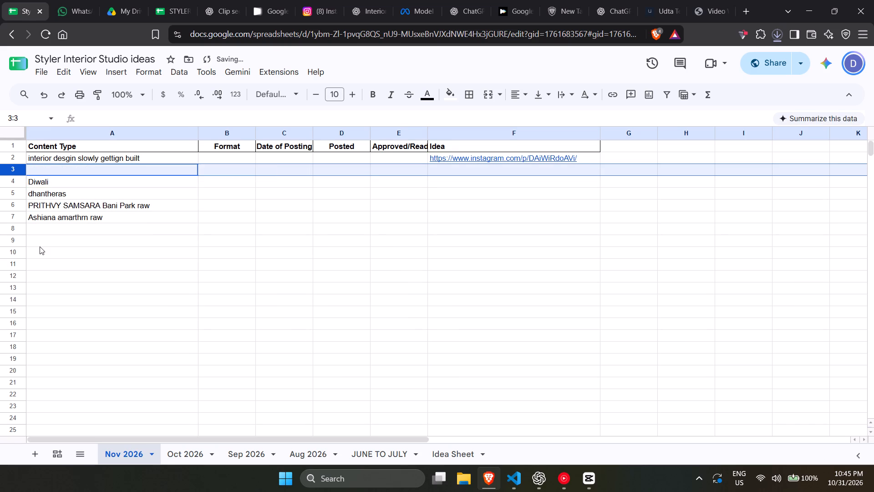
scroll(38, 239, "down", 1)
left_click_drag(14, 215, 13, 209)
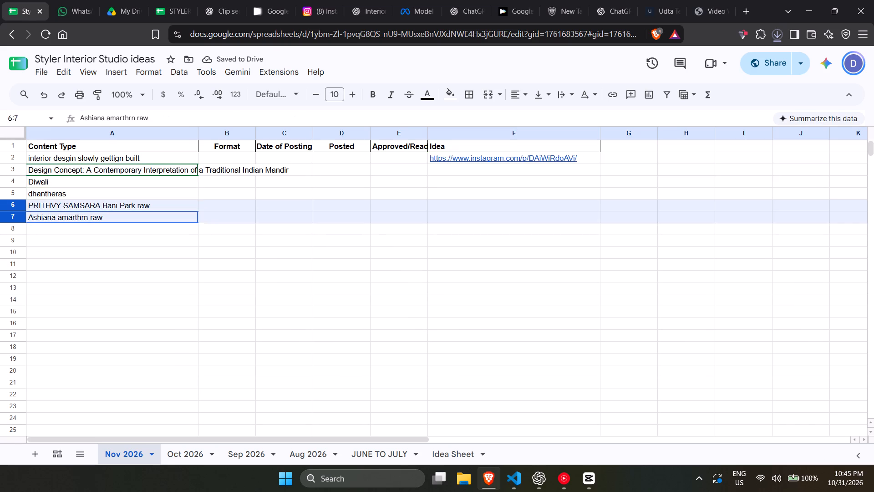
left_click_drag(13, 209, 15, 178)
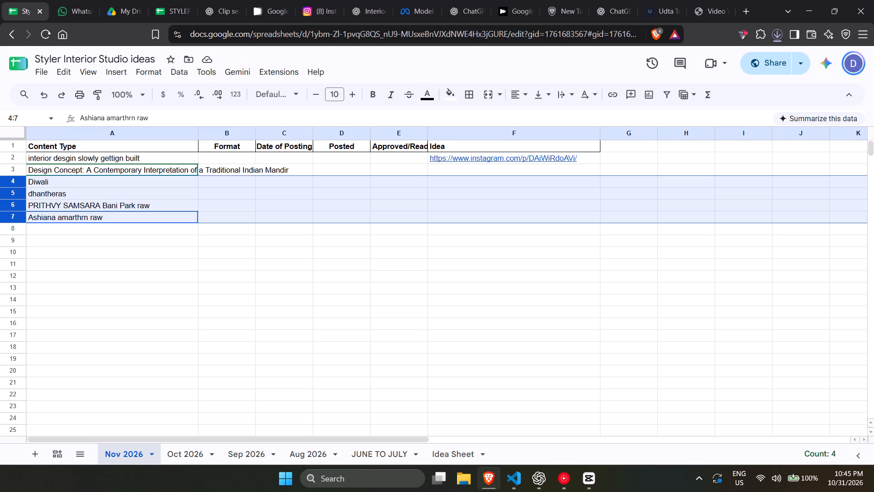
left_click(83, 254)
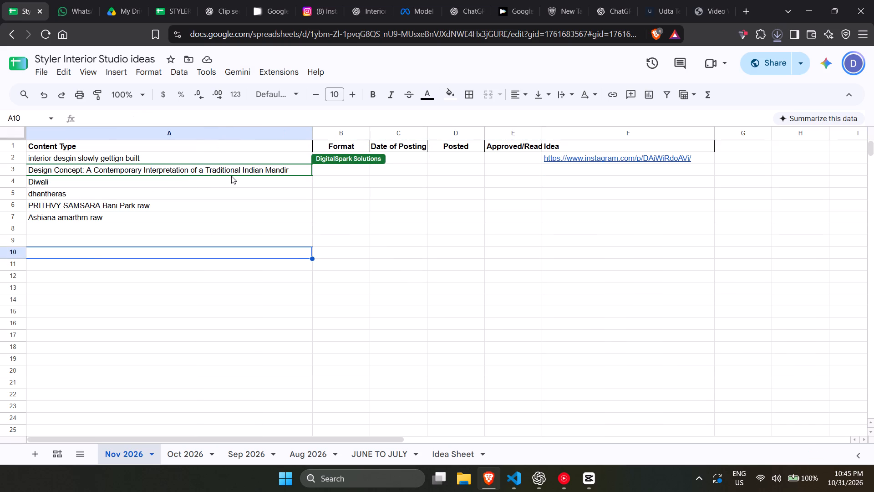
left_click(90, 231)
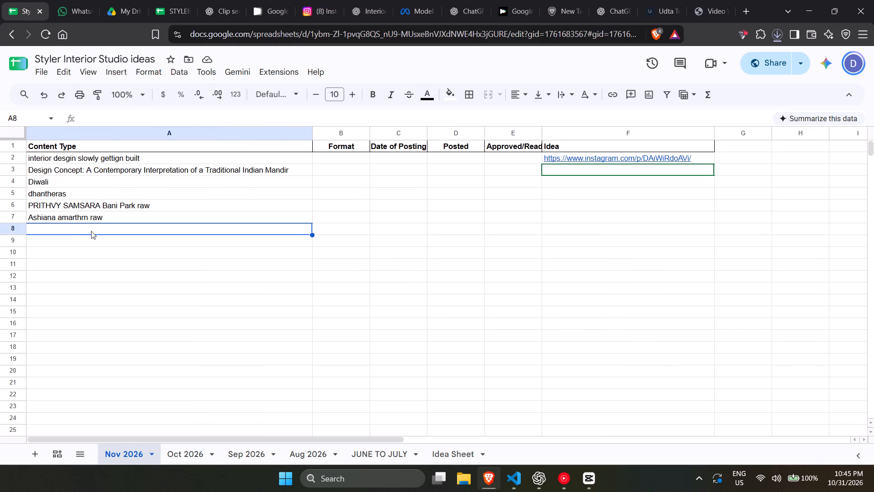
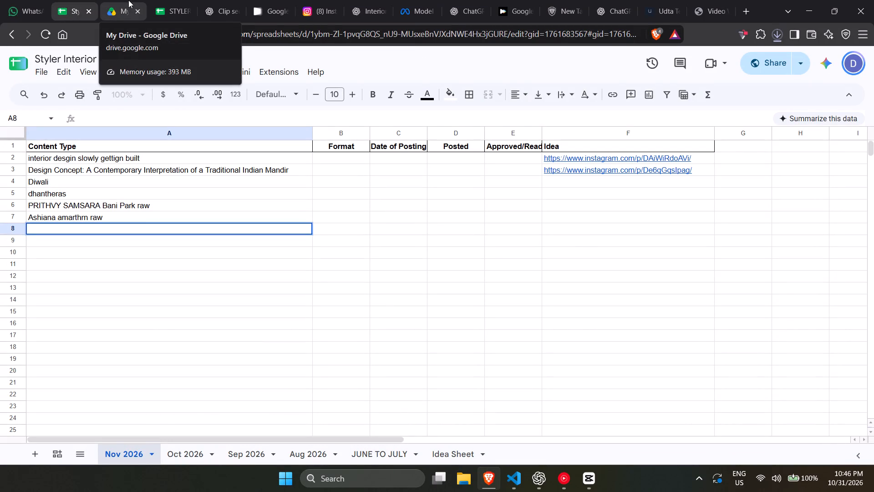
Switch to the STYLER HOMES spreadsheet to view its 7 Oct to 7 Nov content schedule.
left_click(154, 0)
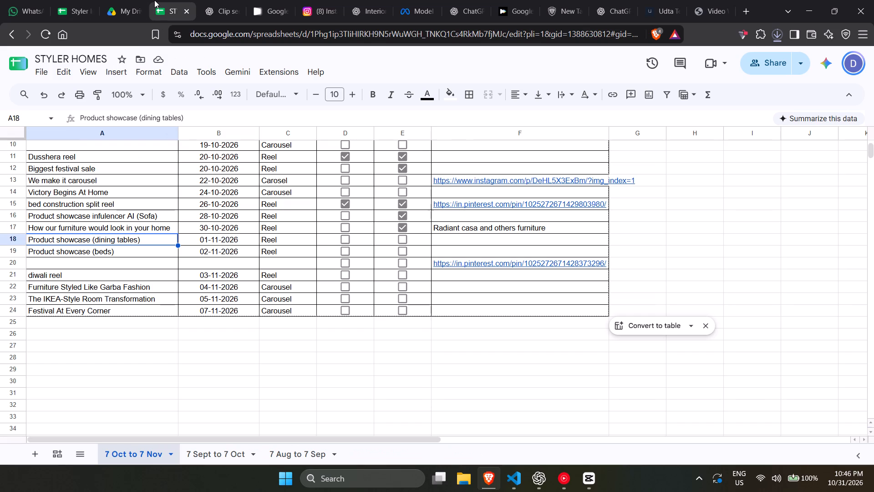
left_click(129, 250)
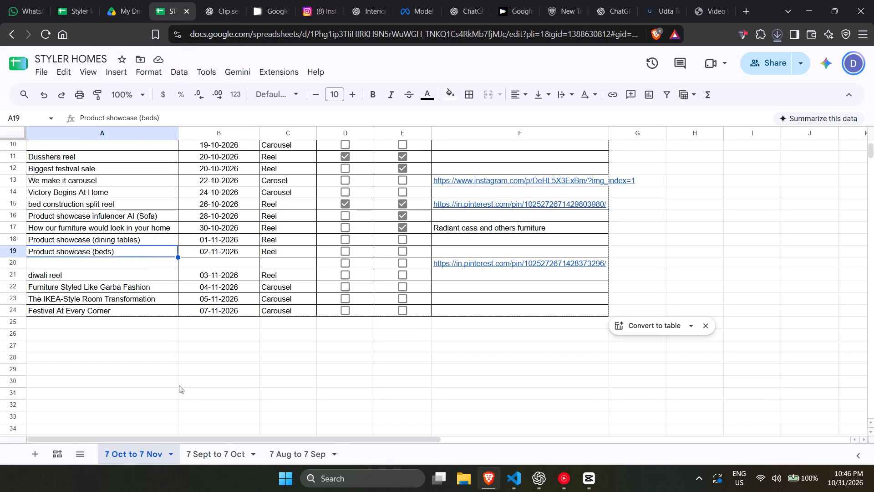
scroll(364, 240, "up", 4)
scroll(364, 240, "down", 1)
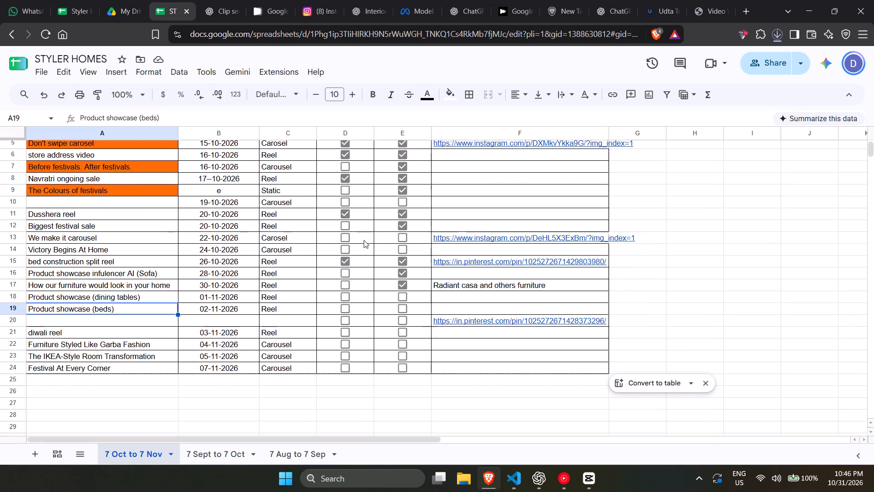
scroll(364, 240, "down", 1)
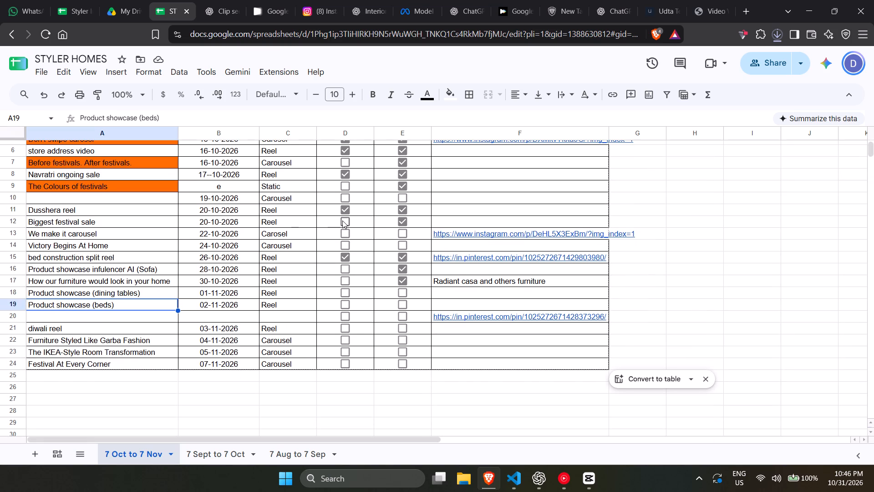
Tick the column D checkboxes for Biggest festival sale, Product showcase infulencer AI (Sofa), and How our furniture would look in your home.
left_click(342, 220)
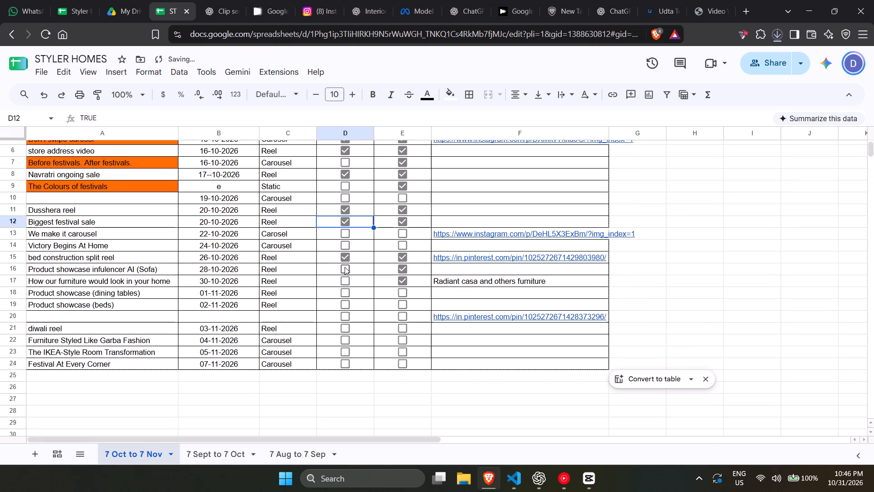
left_click(345, 267)
left_click(345, 277)
left_click(345, 277)
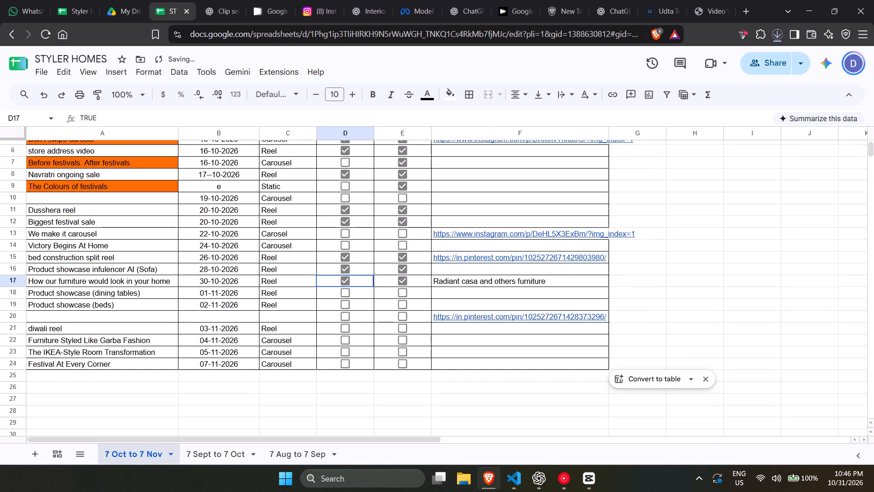
Replace the "Product showcase (beds)" entry dated 02-11-2026 with "dhanteras reel".
left_click(224, 290)
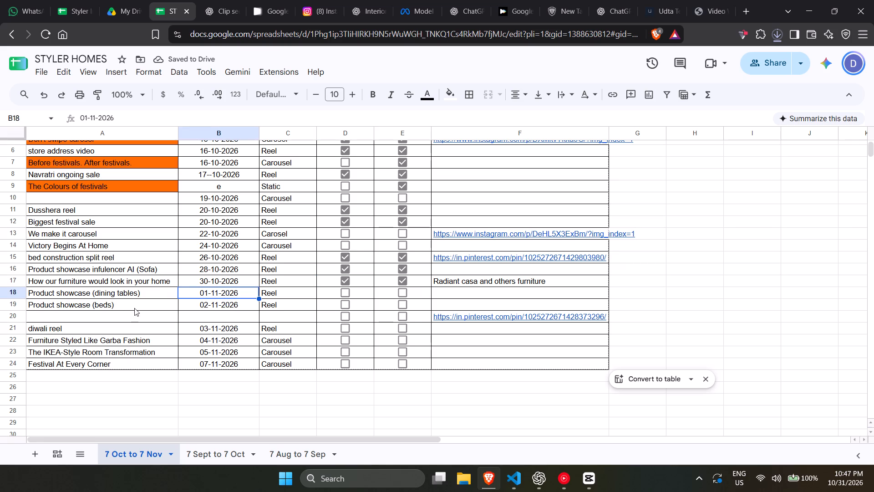
double_click(134, 303)
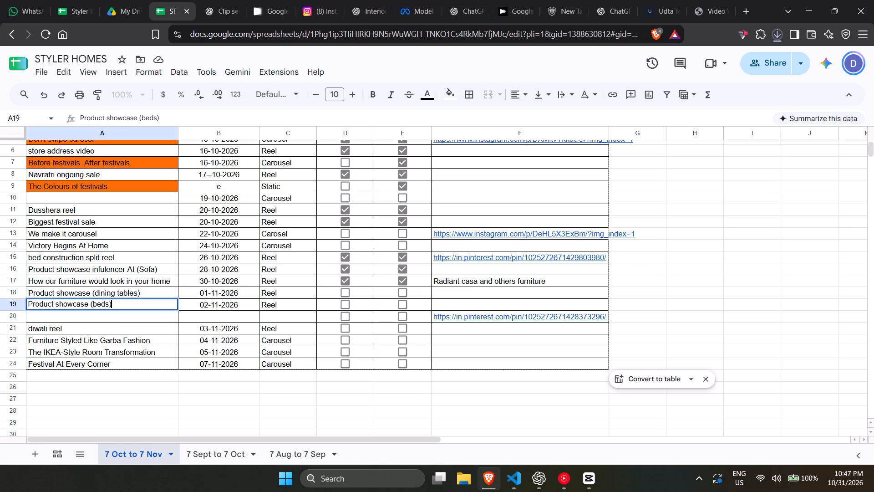
key("BackSpace")
key("BackSpace")
key("BackSpace")
key("BackSpace")
key("BackSpace")
key("BackSpace")
key("BackSpace")
key("BackSpace")
key("BackSpace")
key("BackSpace")
key("BackSpace")
key("BackSpace")
key("BackSpace")
key("BackSpace")
key("BackSpace")
key("BackSpace")
key("BackSpace")
key("BackSpace")
key("BackSpace")
key("BackSpace")
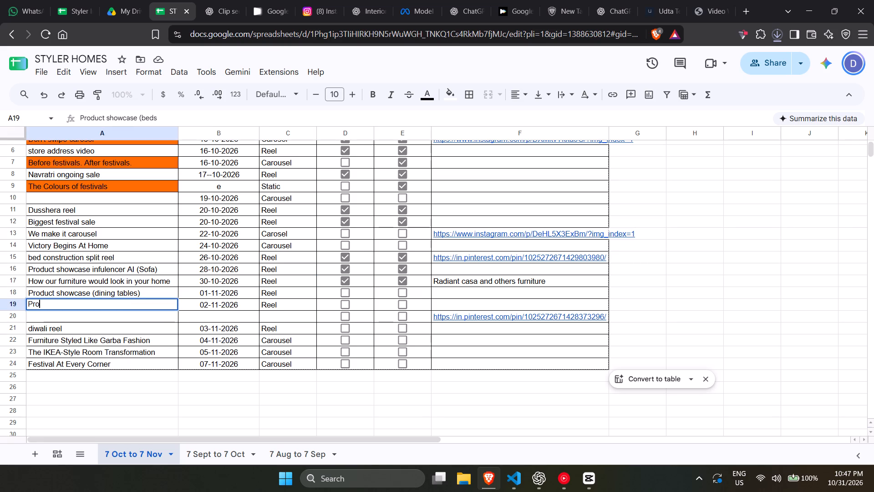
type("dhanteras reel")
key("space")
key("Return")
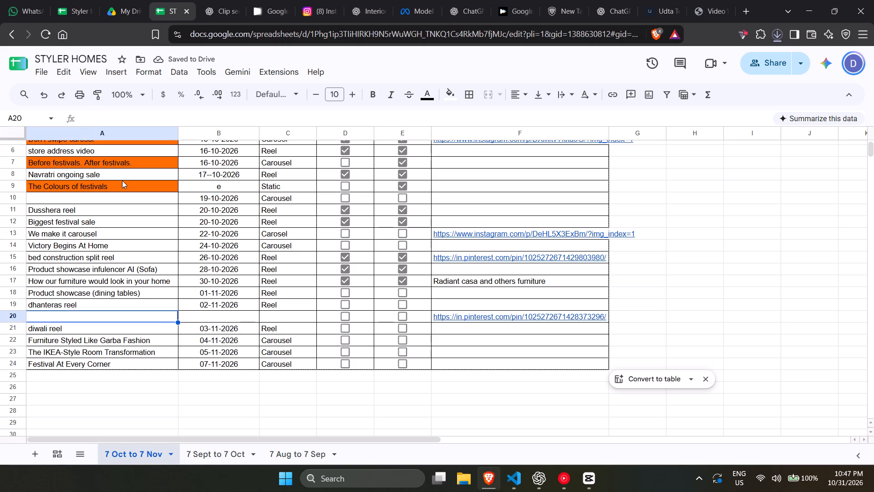
Switch to the Styler Interior Studio ideas spreadsheet and review the Nov 2026 content list.
left_click(75, 0)
scroll(120, 246, "down", 1)
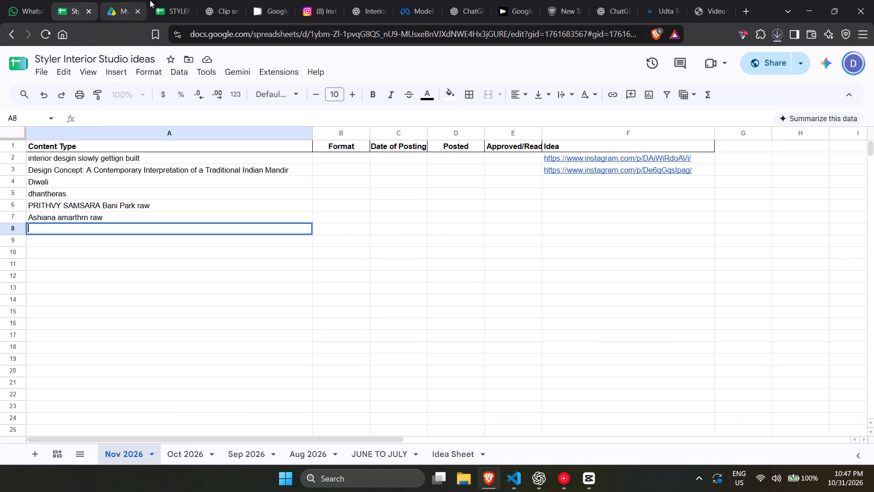
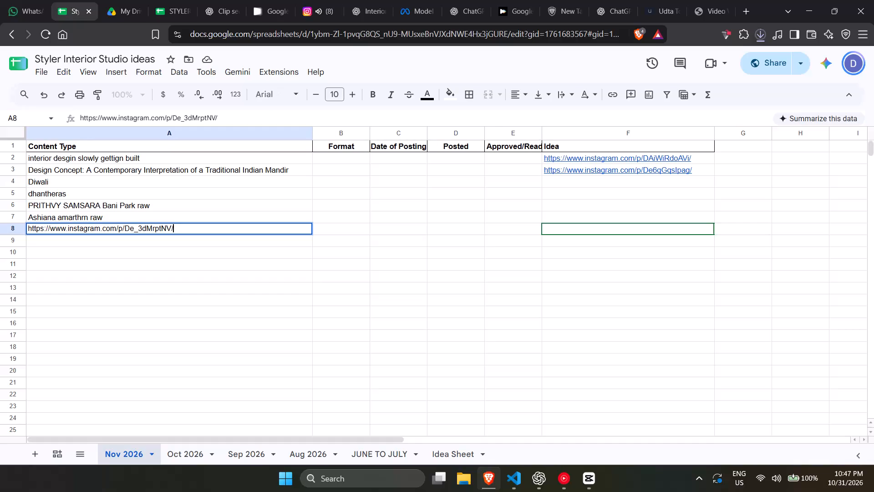
Replace the pasted Instagram link in row 8's Content Type cell with "desgin pop up interior".
key("BackSpace")
key("BackSpace")
key("BackSpace")
key("BackSpace")
key("BackSpace")
key("BackSpace")
key("BackSpace")
key("BackSpace")
key("BackSpace")
key("BackSpace")
key("BackSpace")
key("BackSpace")
key("BackSpace")
key("BackSpace")
key("BackSpace")
key("BackSpace")
key("BackSpace")
key("BackSpace")
key("BackSpace")
key("BackSpace")
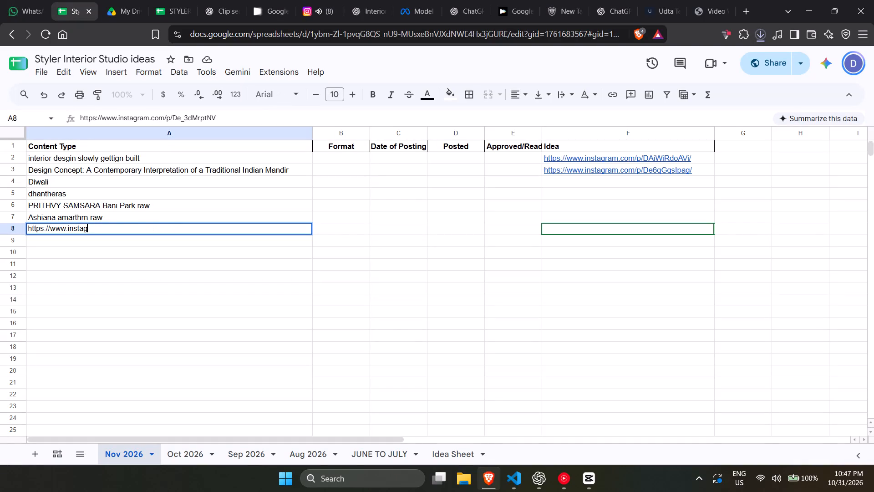
key("BackSpace")
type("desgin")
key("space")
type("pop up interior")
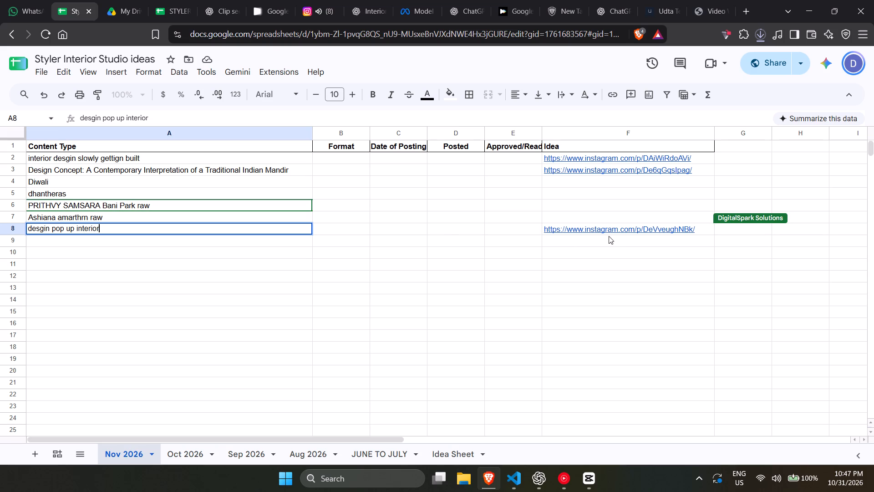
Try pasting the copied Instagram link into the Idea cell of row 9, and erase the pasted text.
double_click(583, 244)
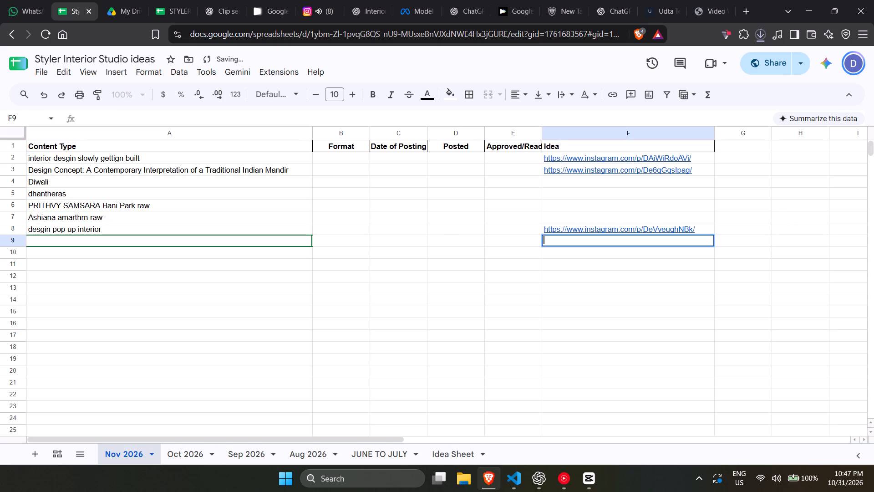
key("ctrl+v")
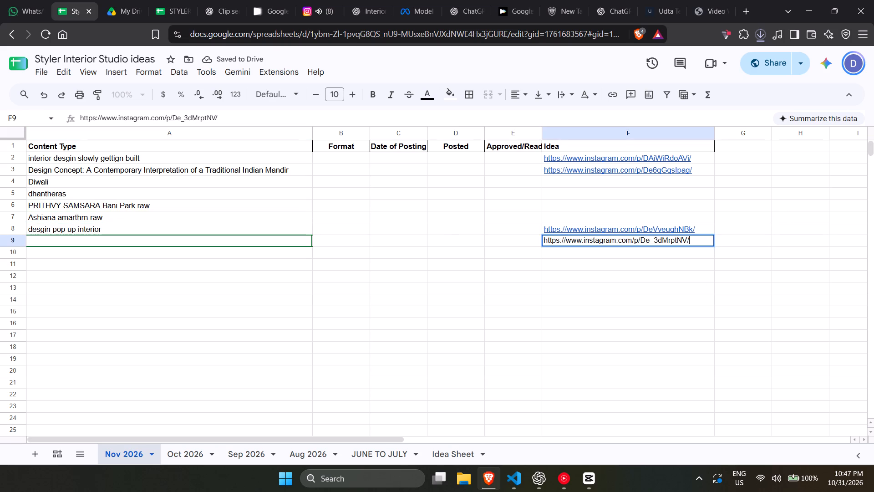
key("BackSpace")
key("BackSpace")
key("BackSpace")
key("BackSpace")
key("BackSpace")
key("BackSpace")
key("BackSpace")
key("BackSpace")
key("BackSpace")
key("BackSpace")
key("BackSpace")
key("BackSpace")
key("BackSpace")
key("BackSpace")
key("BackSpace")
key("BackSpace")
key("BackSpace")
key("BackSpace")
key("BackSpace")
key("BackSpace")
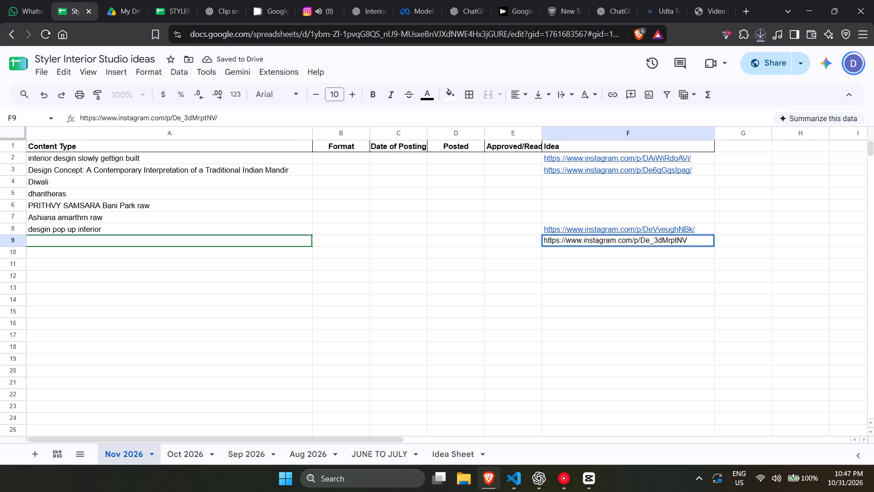
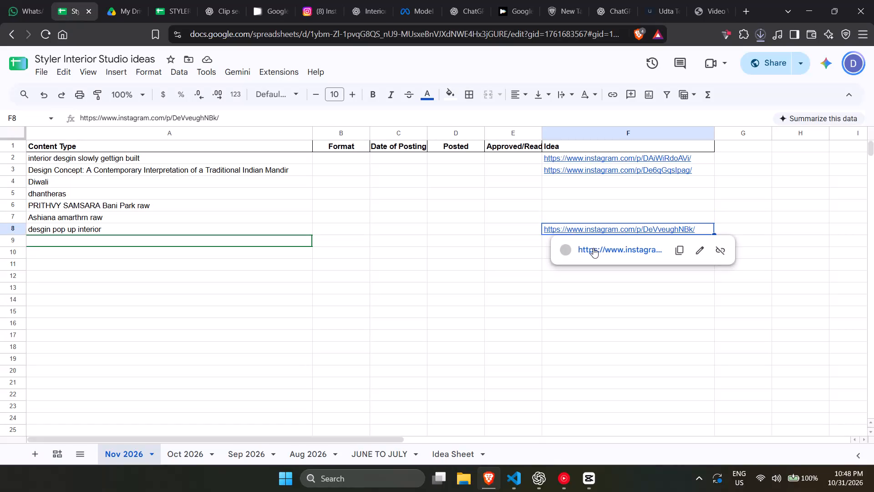
Review the Instagram reel linked beside "desgin pop up interior" in row 8, and delete that link from the Idea cell.
left_click(594, 248)
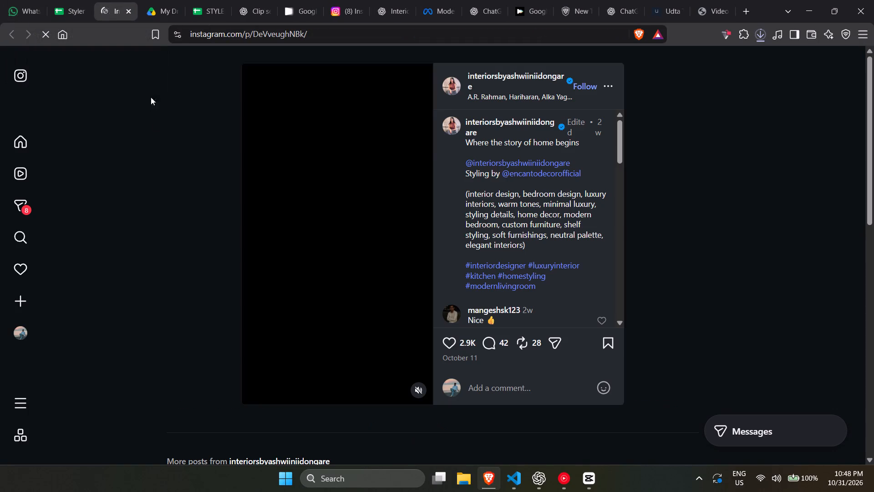
left_click(420, 391)
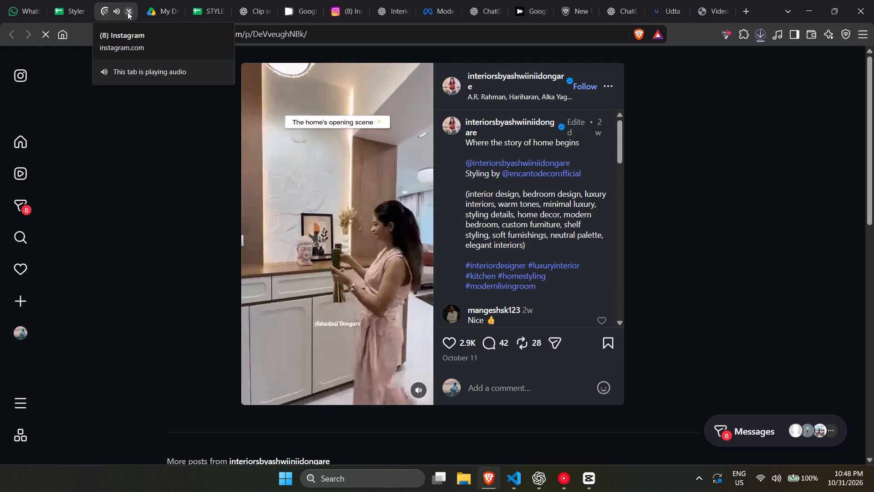
left_click(127, 12)
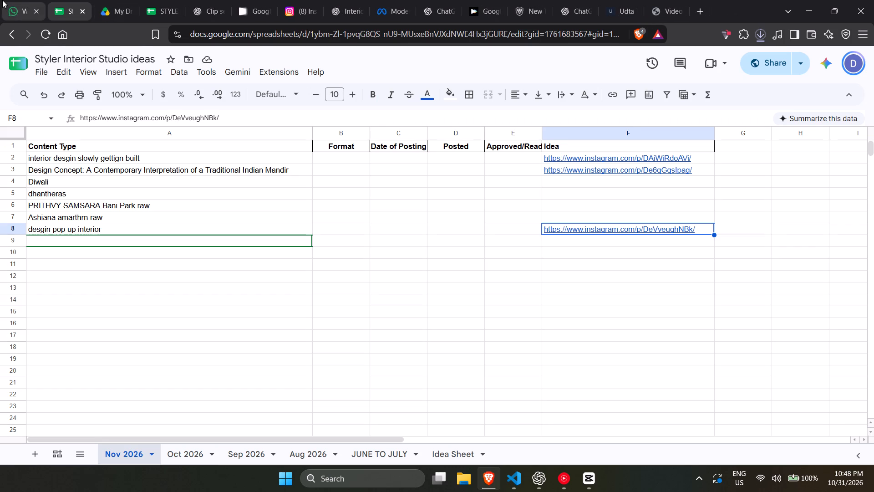
triple_click(698, 231)
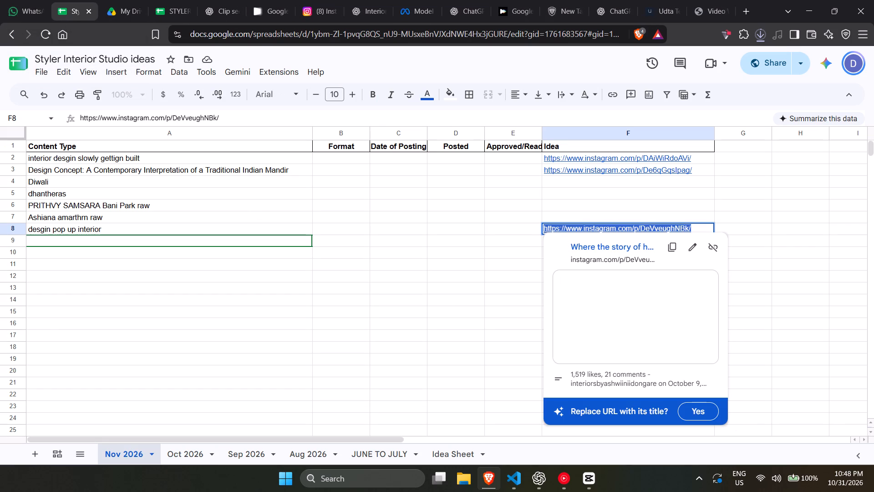
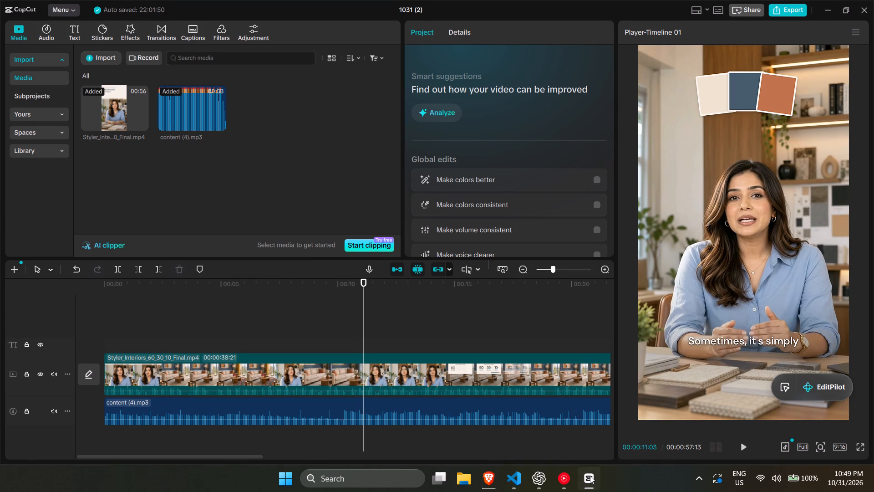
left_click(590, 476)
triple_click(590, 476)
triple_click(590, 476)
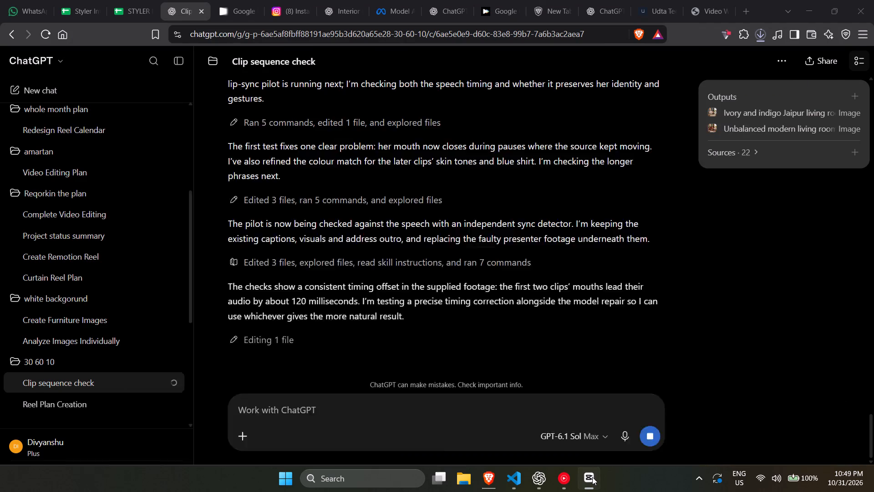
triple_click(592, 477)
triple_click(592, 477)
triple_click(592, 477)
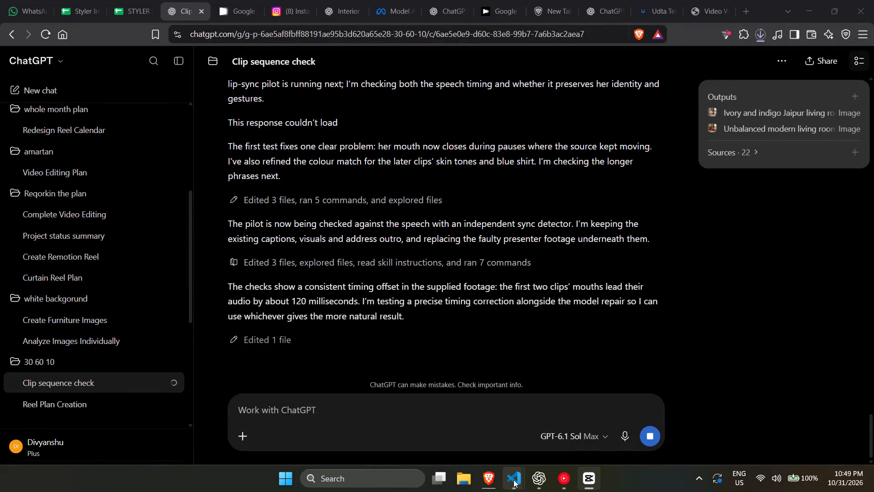
In the Styler Interior Studio ideas spreadsheet, enter "Ugc video on" as the next Nov 2026 content type in cell A9.
left_click(61, 0)
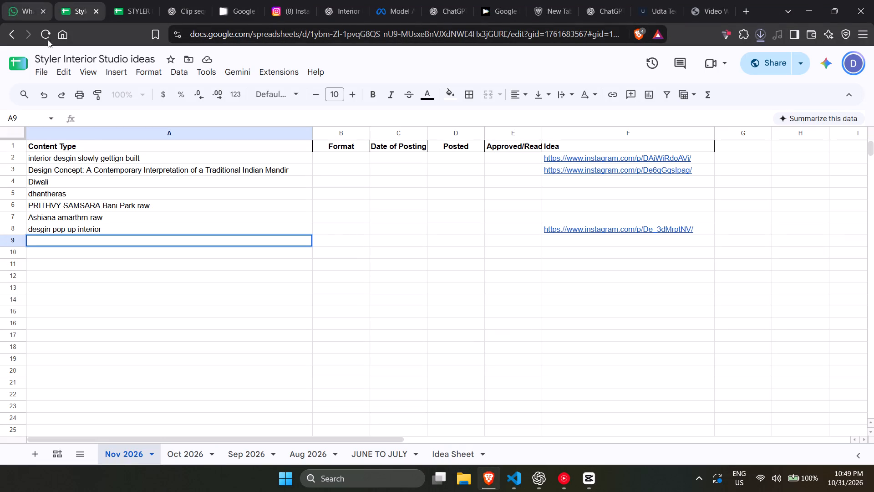
left_click(100, 238)
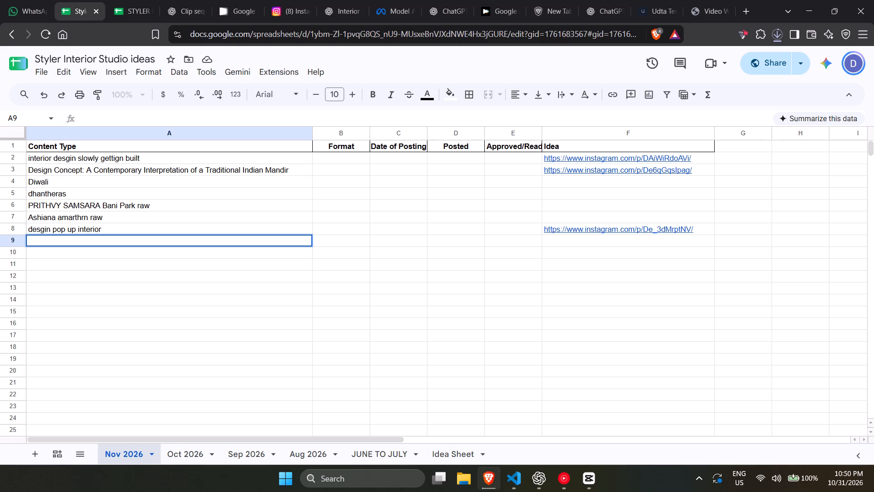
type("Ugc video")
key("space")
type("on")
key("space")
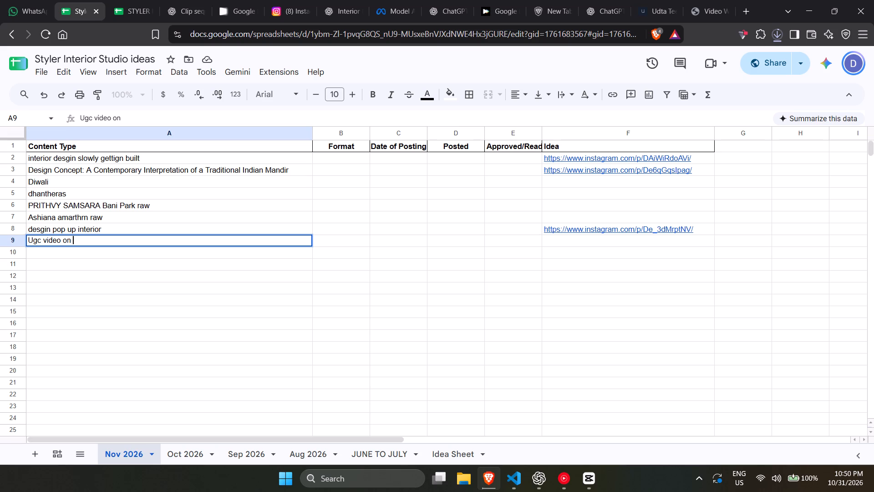
Complete the unfinished UGC entry in cell A9 so it reads "Ugc video on bedplacement based".
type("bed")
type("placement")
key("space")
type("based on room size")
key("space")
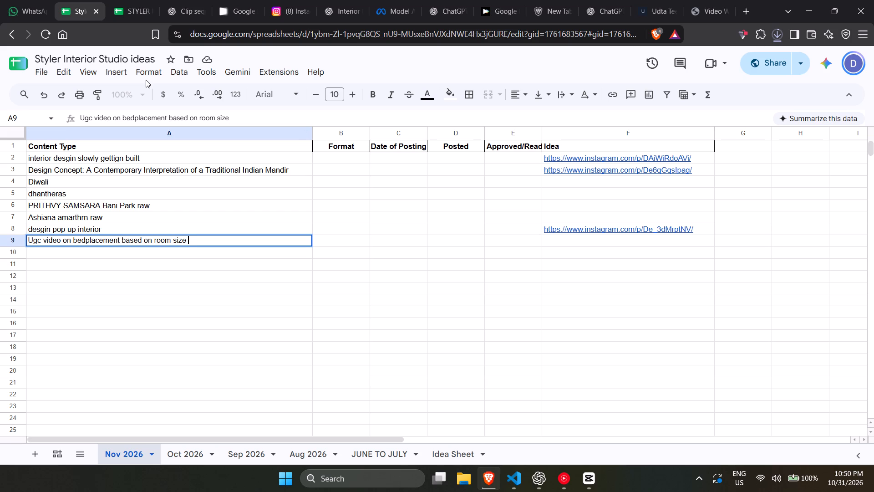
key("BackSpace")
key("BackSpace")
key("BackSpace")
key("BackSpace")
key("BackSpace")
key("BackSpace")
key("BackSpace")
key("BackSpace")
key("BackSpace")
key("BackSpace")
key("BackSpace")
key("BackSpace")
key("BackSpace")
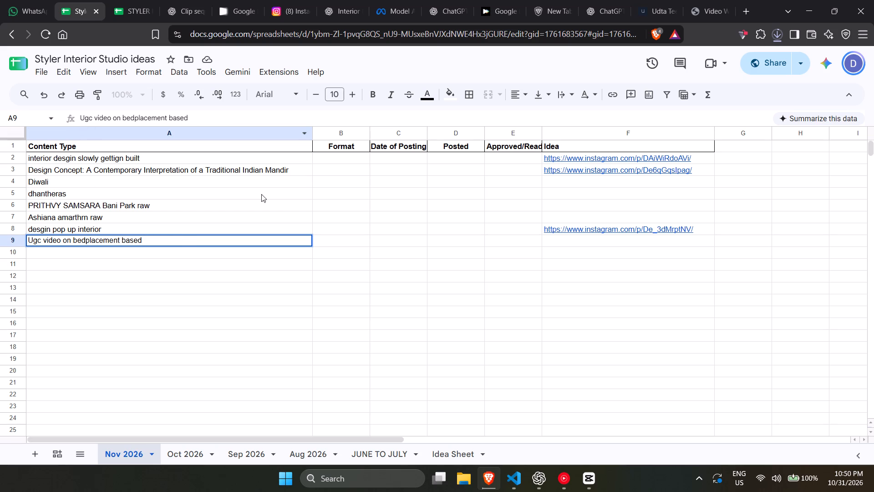
Enter "room size angle and stuff" as the Idea for the UGC bed placement video in row 9.
triple_click(552, 242)
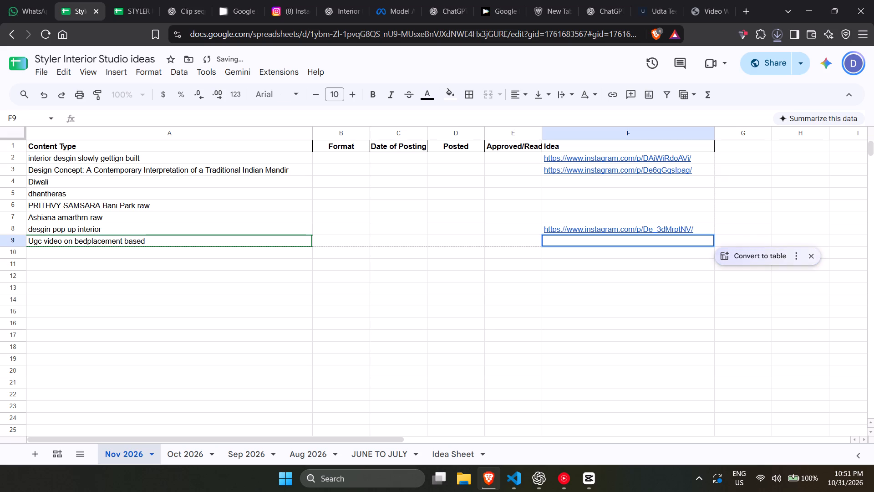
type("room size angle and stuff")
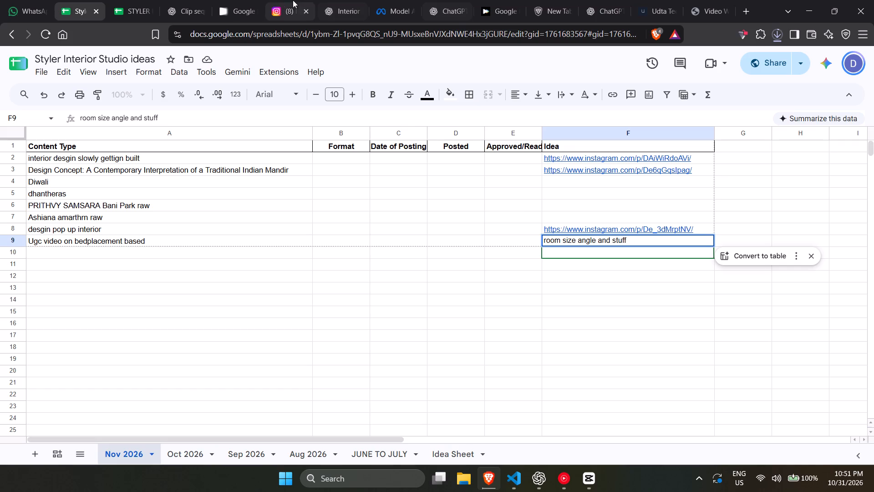
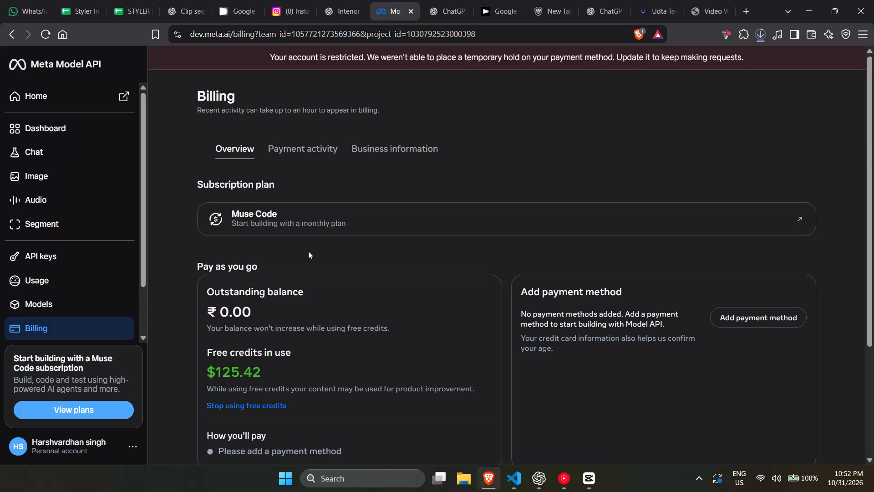
Examine the Meta Model API billing overview, including the outstanding balance, free credits, payment method and spend limits.
scroll(308, 251, "down", 2)
scroll(308, 251, "up", 2)
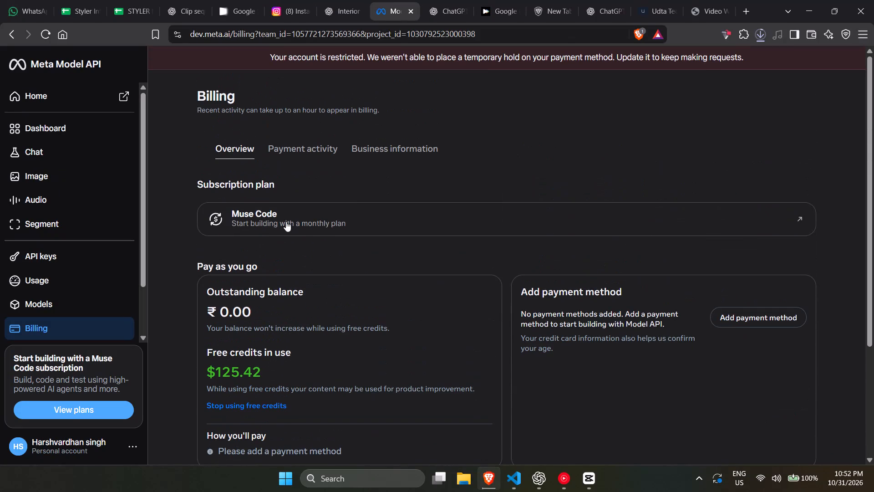
left_click_drag(269, 379, 222, 346)
left_click(222, 346)
scroll(377, 391, "down", 2)
Switch to Visual Studio Code.
left_click(516, 482)
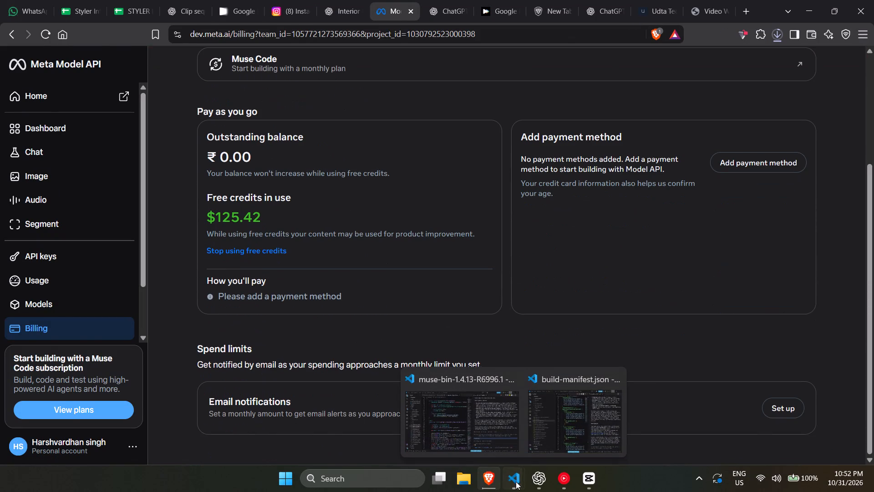
left_click(485, 427)
scroll(598, 324, "down", 3)
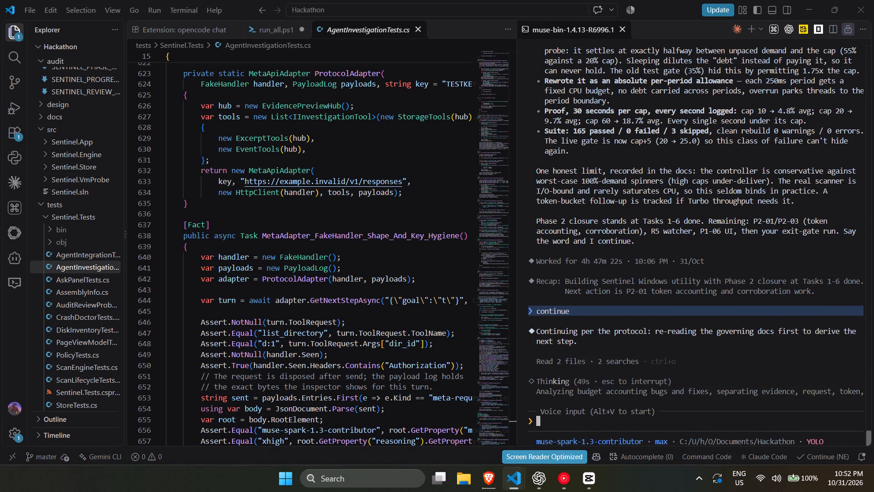
left_click_drag(548, 154, 720, 448)
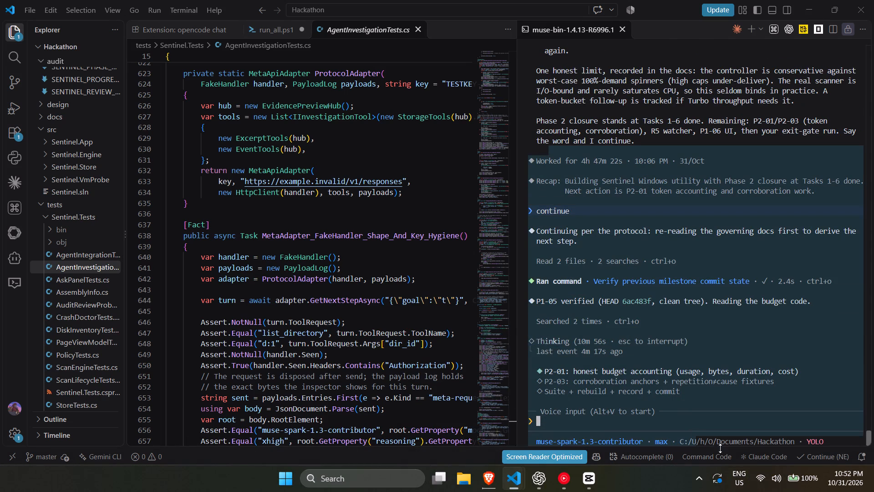
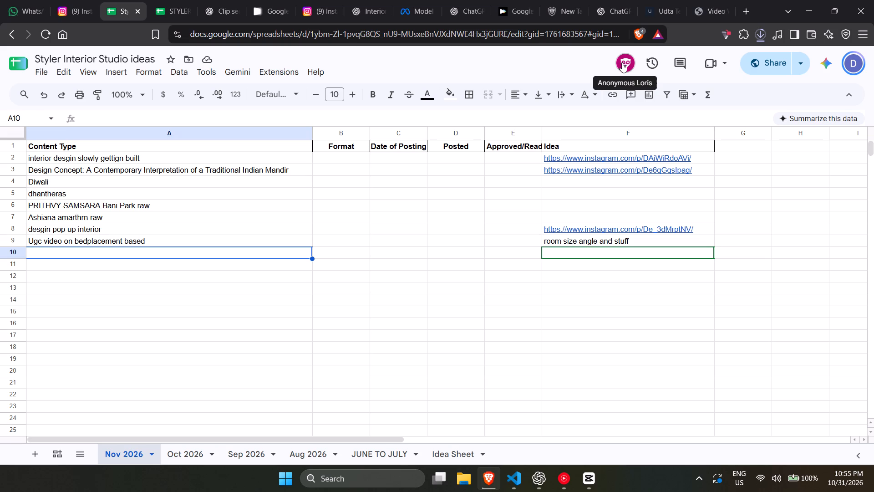
Open the empty Content Type cell in row 10 of the Styler Interior Studio Nov 2026 sheet for editing.
double_click(61, 254)
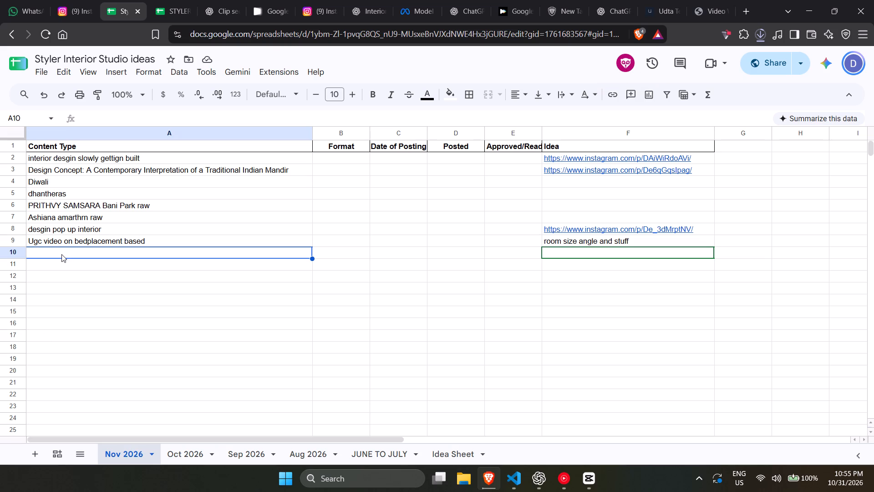
left_click(95, 254)
left_click(95, 254)
left_click(95, 254)
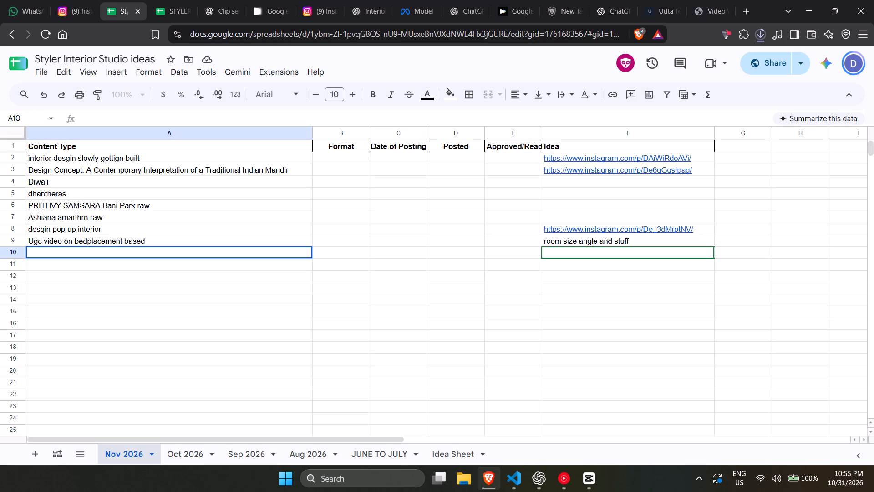
Copy the link of the open interiobygodrej kitchen design reel on Instagram.
left_click(54, 0)
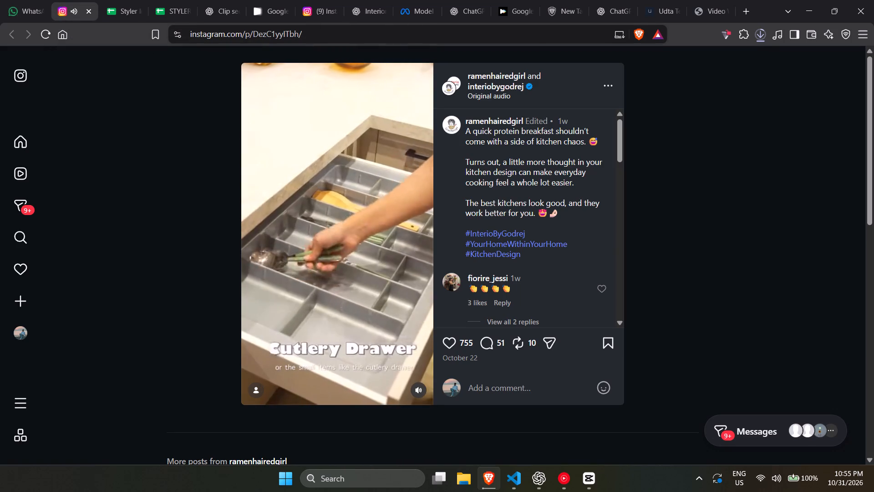
left_click(305, 33)
key("ctrl+c")
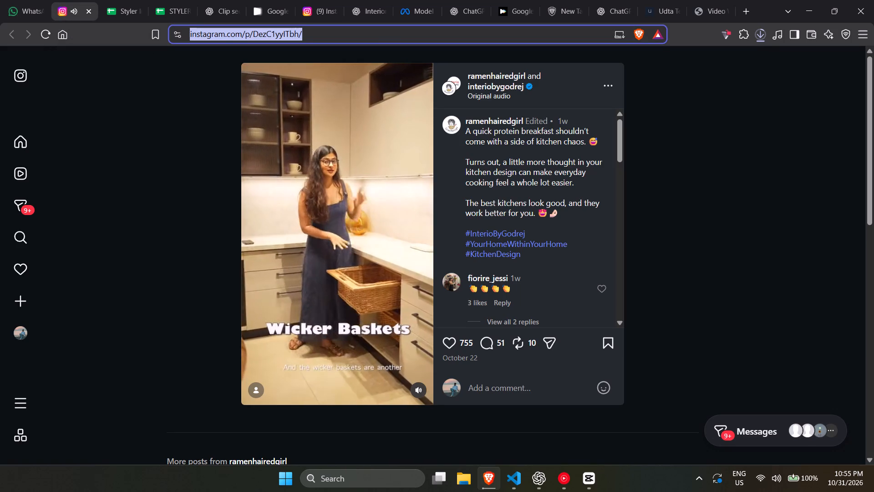
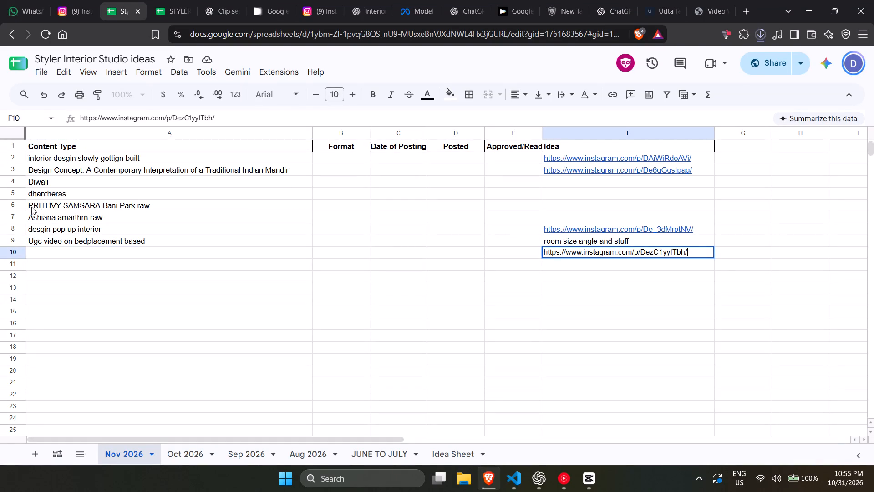
Enter "kitchen design" as the content type in row 10, beside the newly added Instagram reference link.
double_click(83, 248)
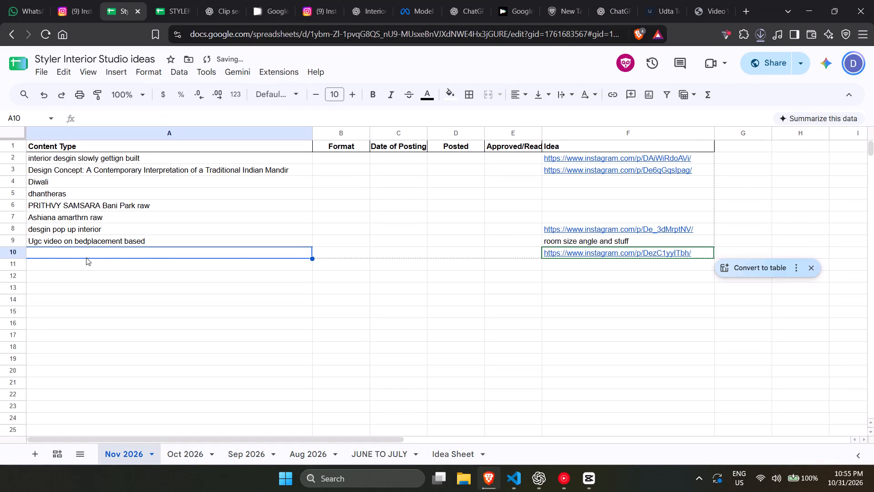
double_click(86, 257)
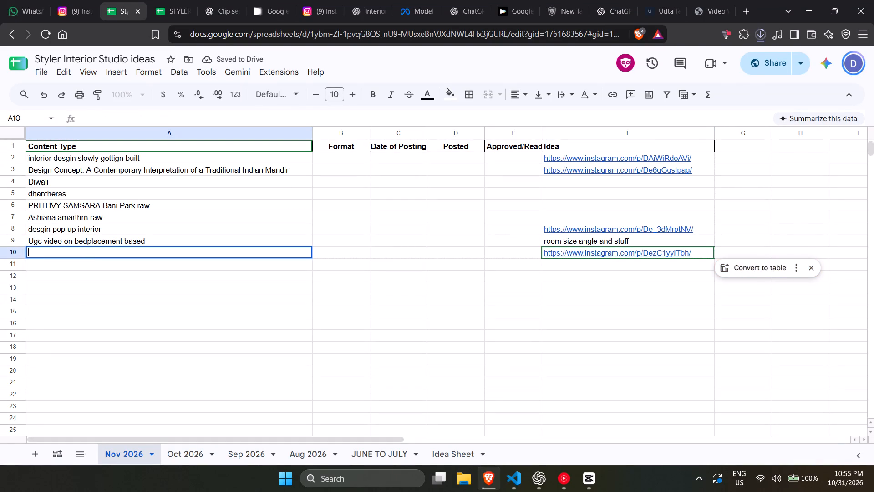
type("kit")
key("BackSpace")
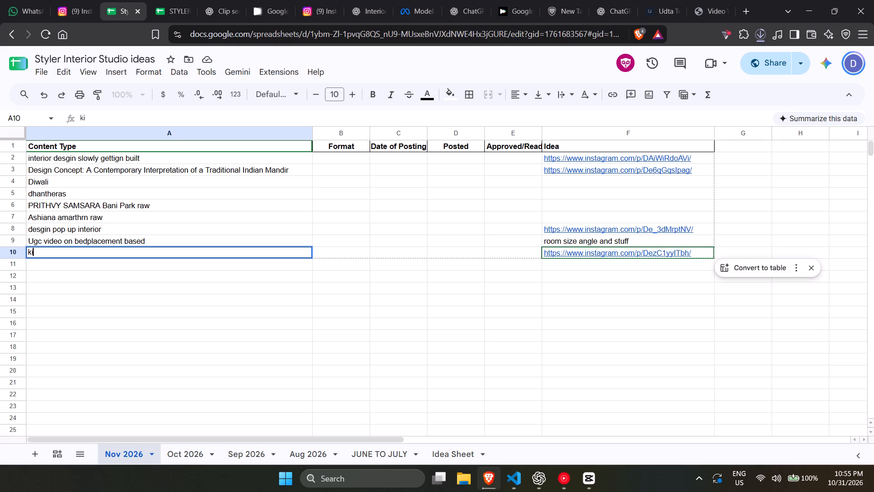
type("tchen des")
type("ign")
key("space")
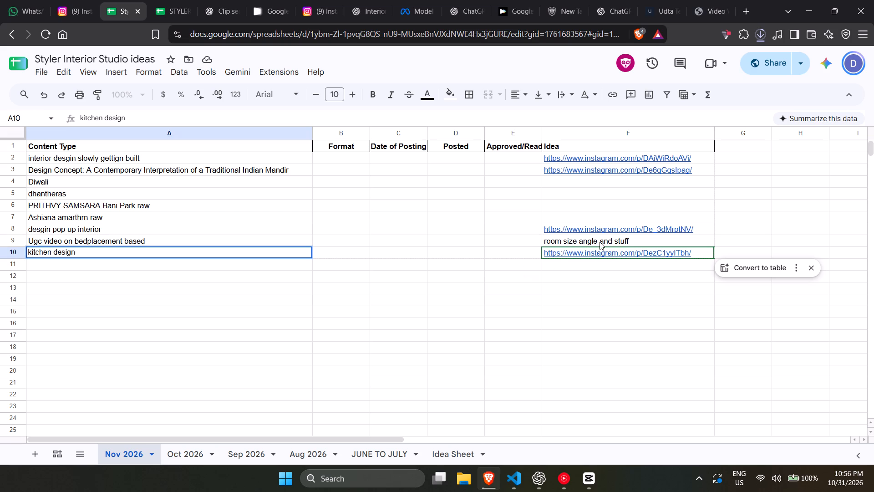
left_click(616, 240)
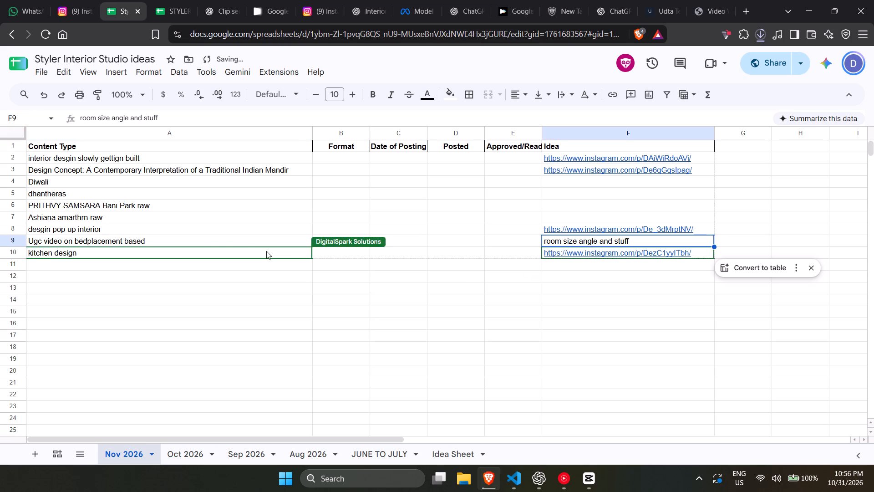
Enter "kitchen desgin that hacks everyday cooking a whole lot easier" as the content type in row 10 of the Nov 2026 sheet.
left_click(198, 234)
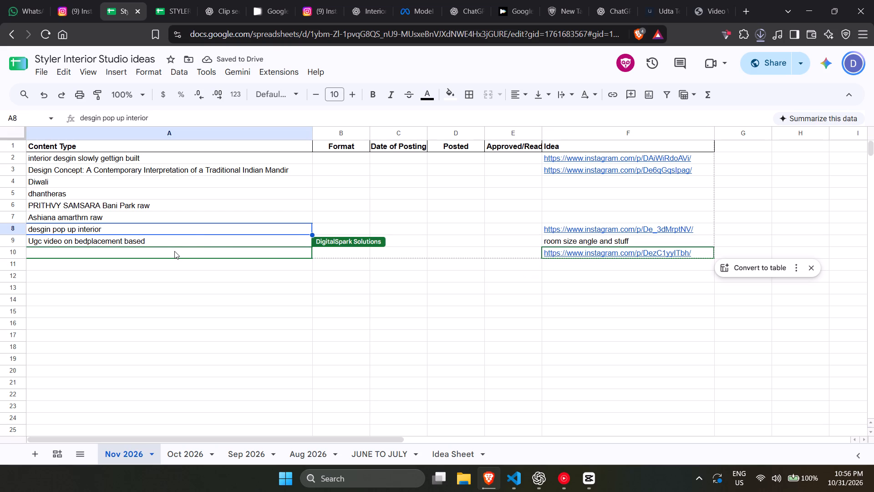
double_click(173, 251)
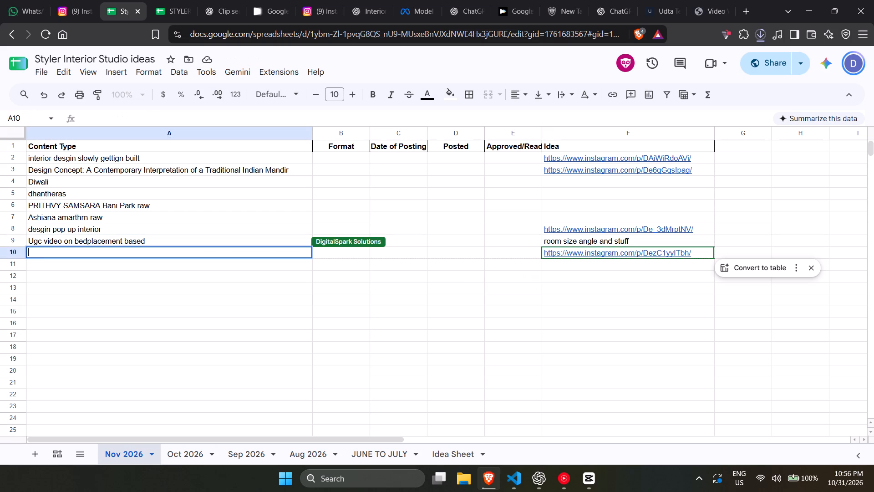
type("kitchen")
key("space")
type("desgin tha")
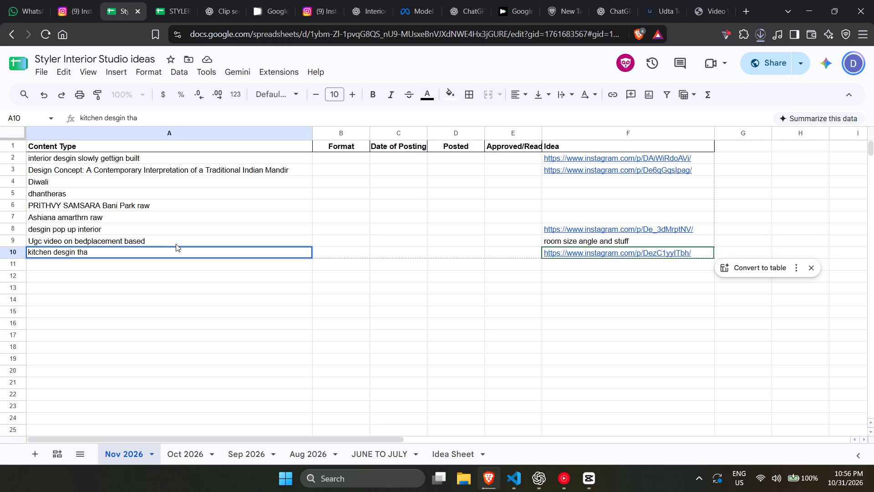
type("t")
key("space")
type("hacks")
key("space")
type("everyda")
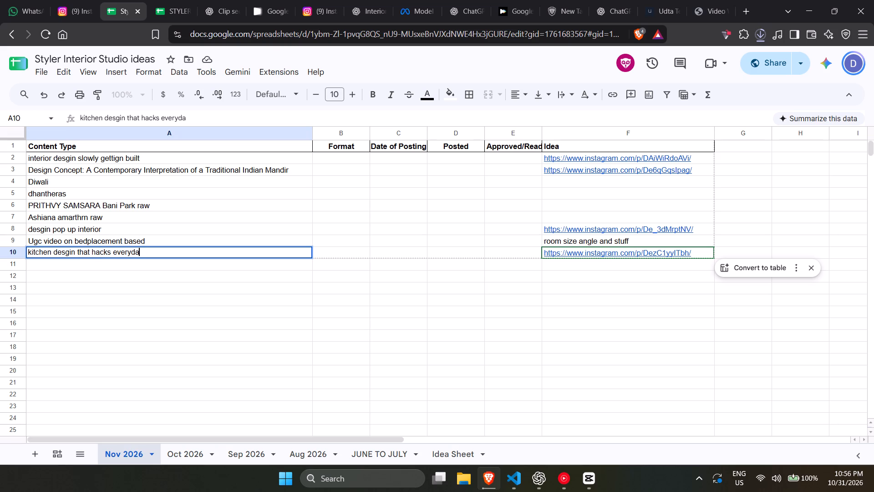
type("y")
key("space")
type("liv")
key("BackSpace")
key("BackSpace")
key("BackSpace")
type("cooking a whole lot ewa")
key("BackSpace")
type("a==")
key("BackSpace")
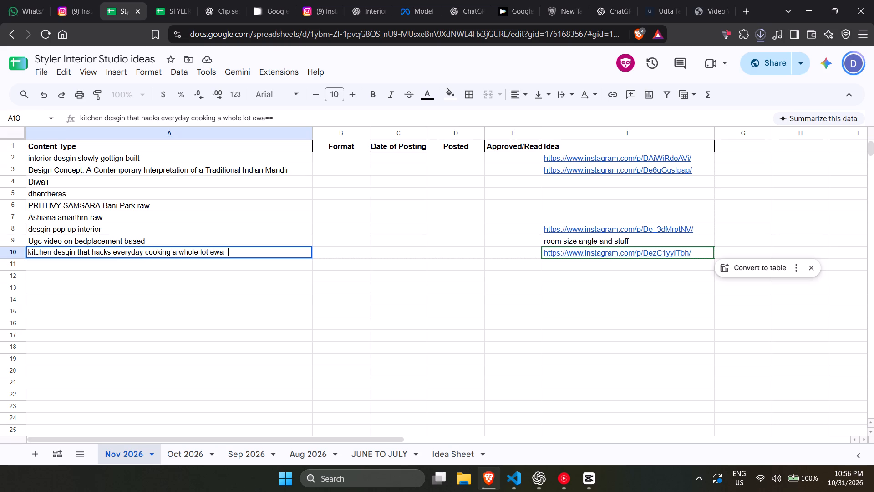
key("BackSpace")
key("BackSpace")
key("BackSpace")
type("asier")
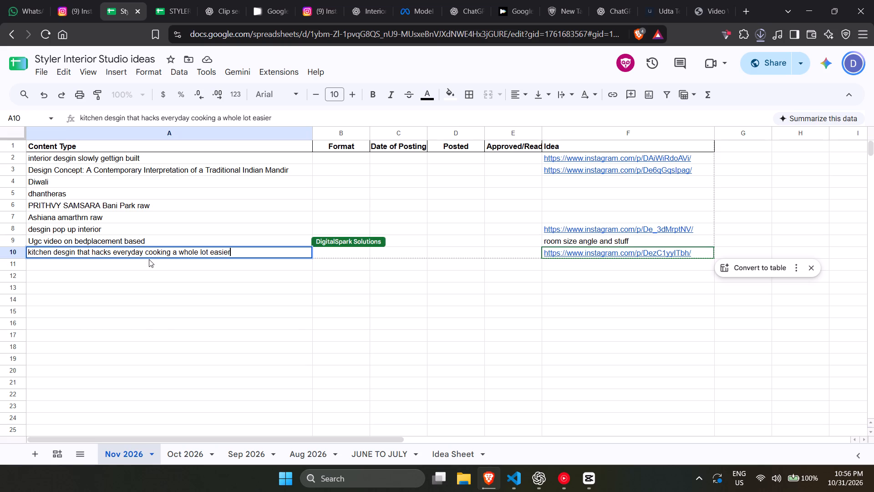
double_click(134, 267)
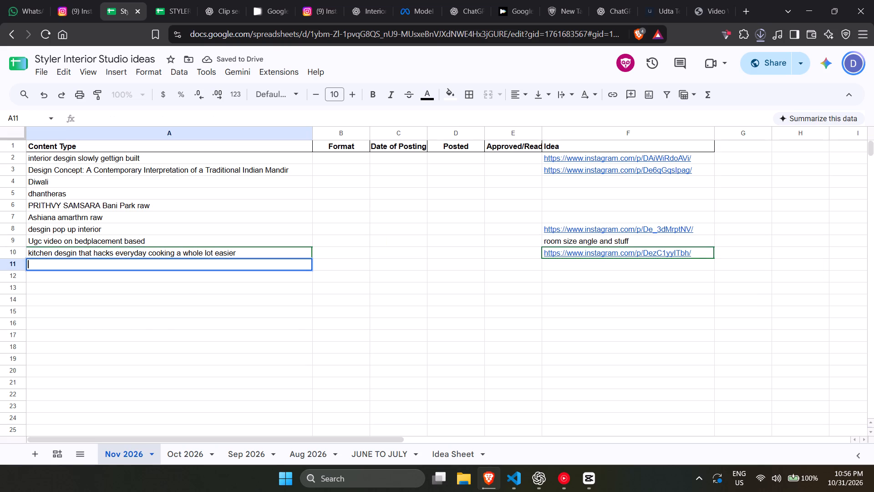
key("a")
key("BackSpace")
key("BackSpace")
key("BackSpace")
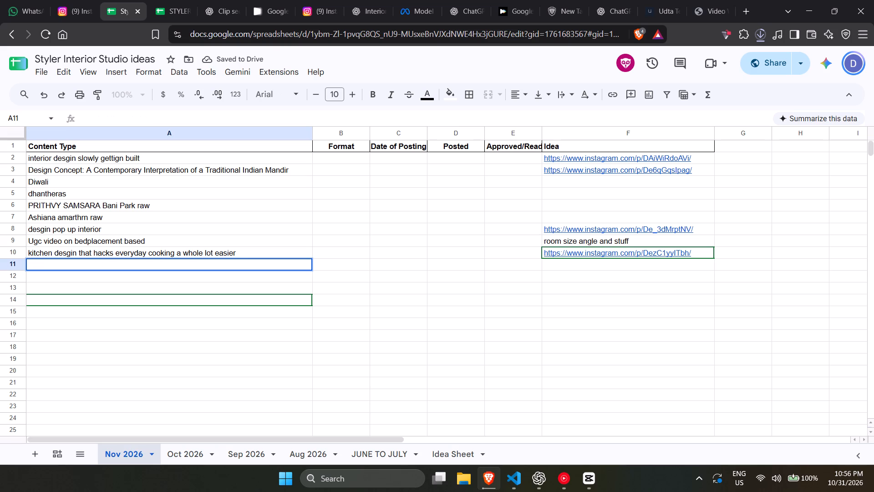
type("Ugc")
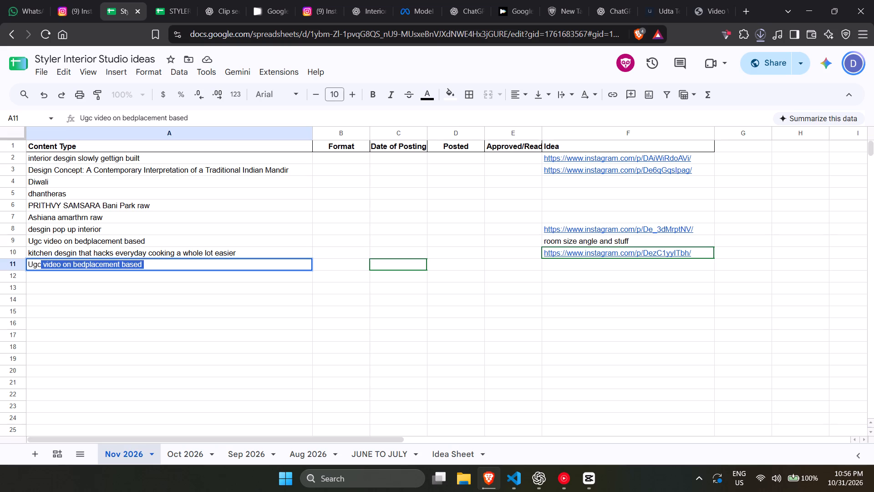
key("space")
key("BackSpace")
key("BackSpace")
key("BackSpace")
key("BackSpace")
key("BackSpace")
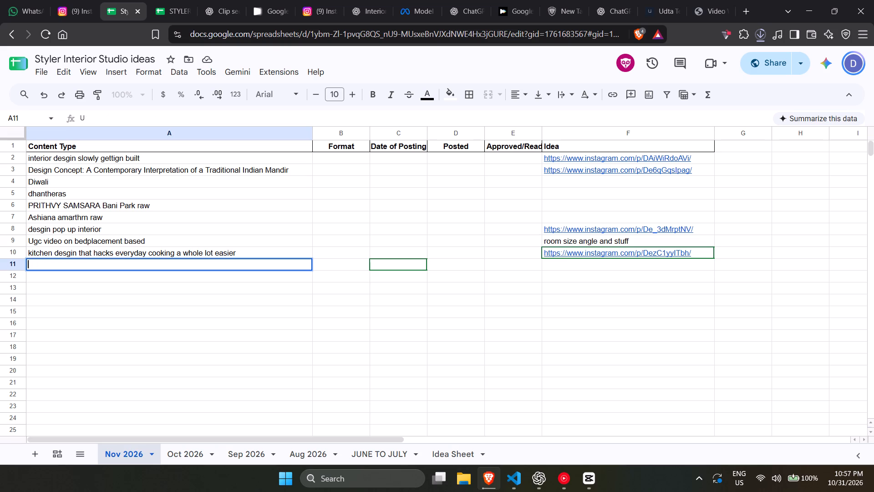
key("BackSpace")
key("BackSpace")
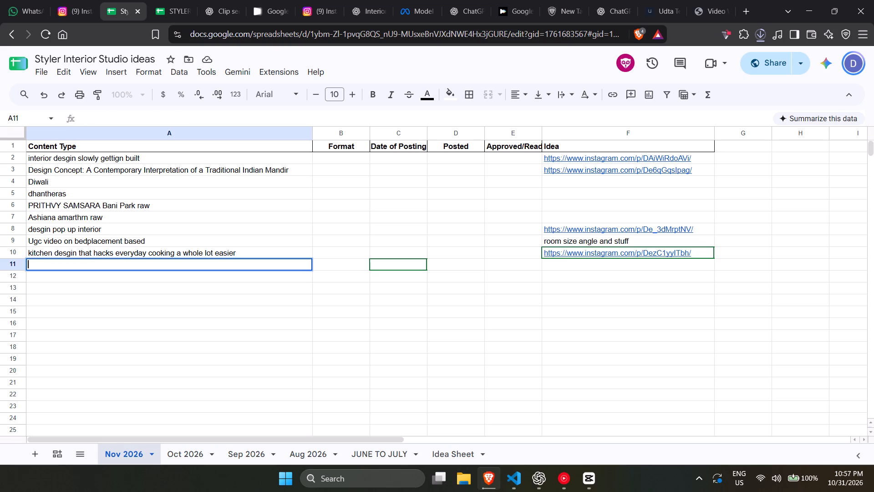
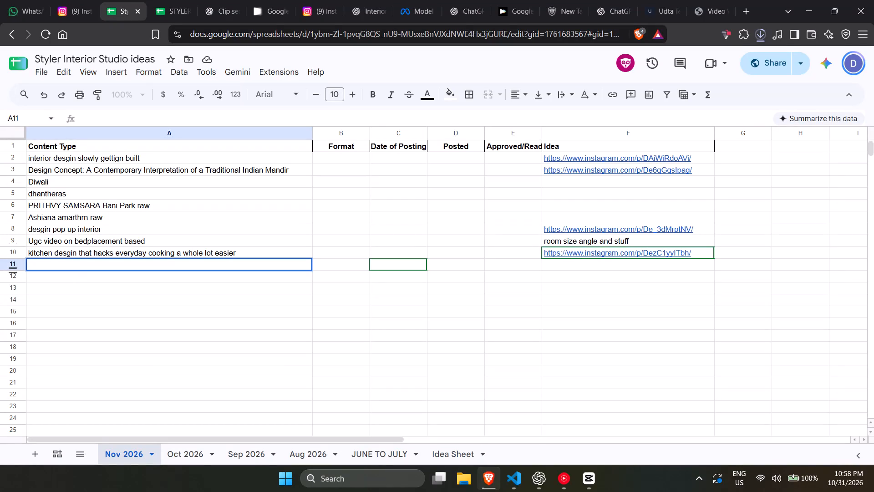
Open the empty Content Type cell in row 11 of the Nov 2026 sheet for editing.
left_click(78, 265)
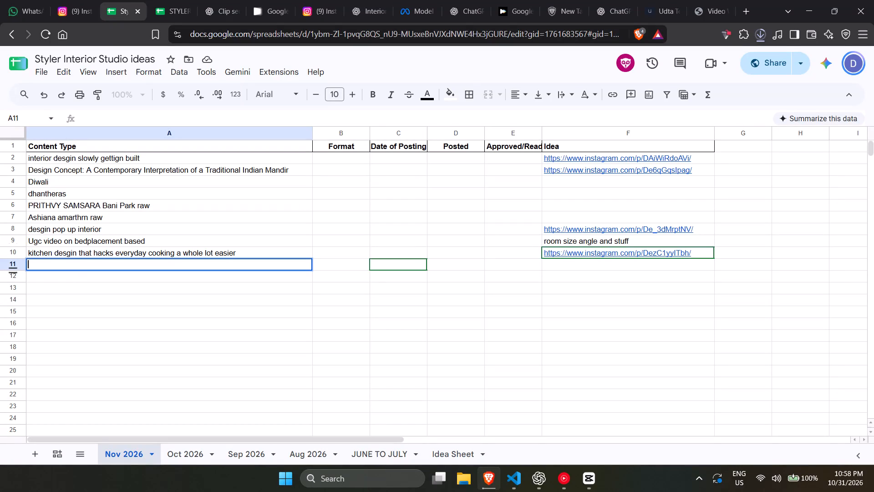
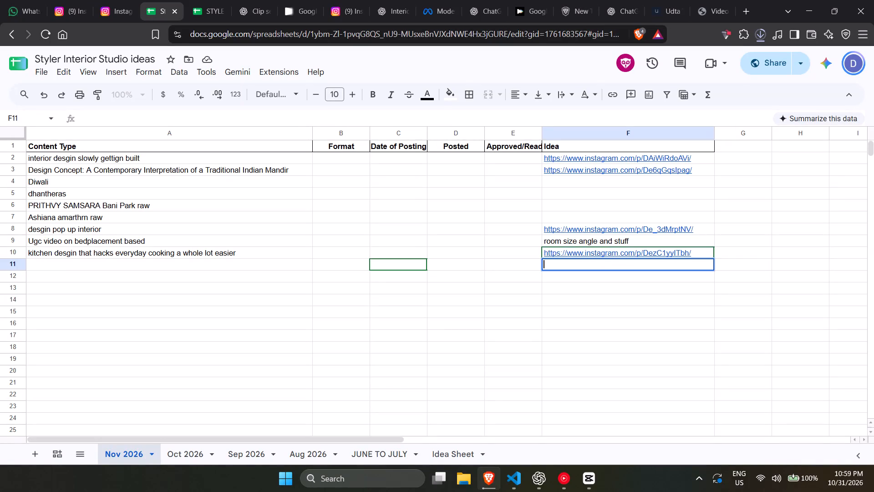
Add the reel link instagram.com/p/DZDA9P7uAvB/ as the idea in row 11 of the Nov 2026 sheet.
key("ctrl+v")
Enter "interior designed according to the person" as the content type in row 11.
triple_click(201, 263)
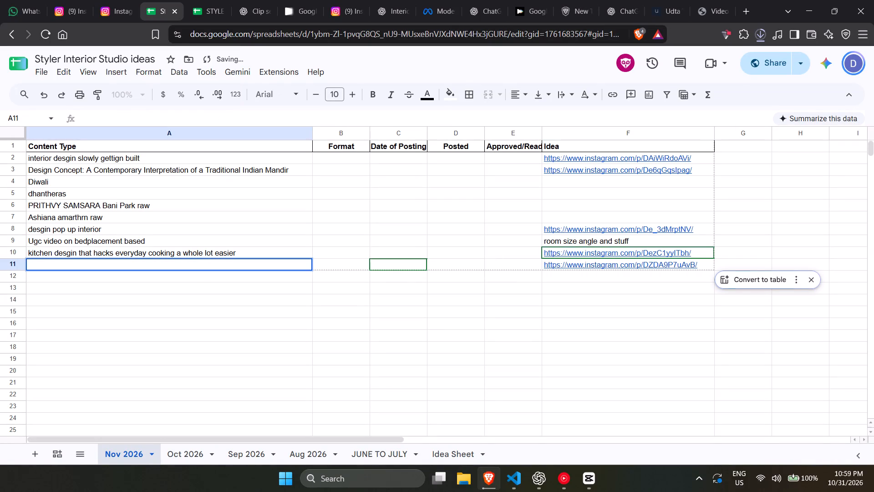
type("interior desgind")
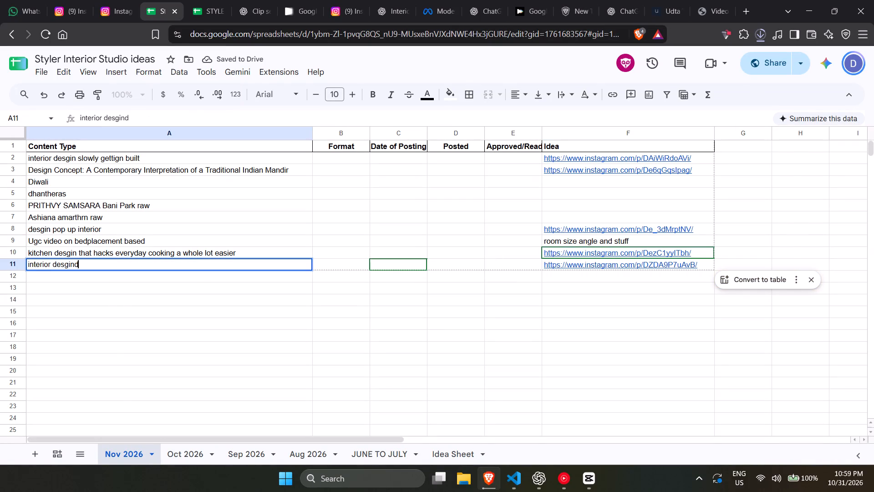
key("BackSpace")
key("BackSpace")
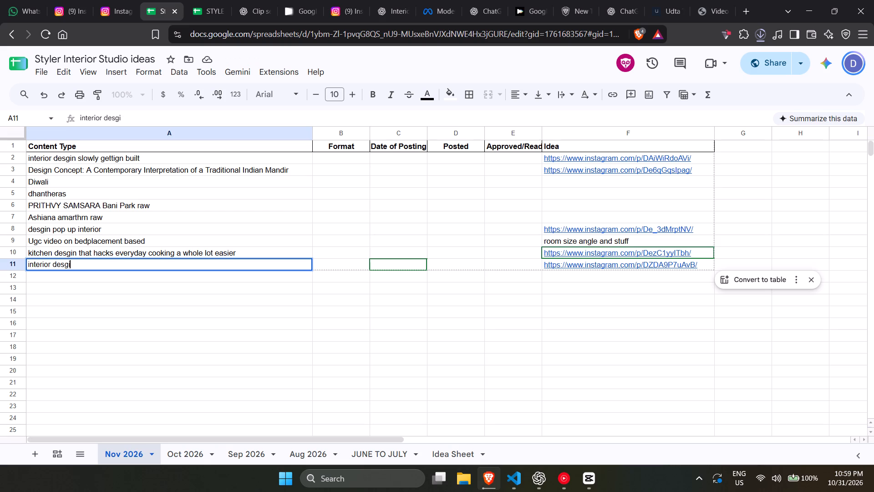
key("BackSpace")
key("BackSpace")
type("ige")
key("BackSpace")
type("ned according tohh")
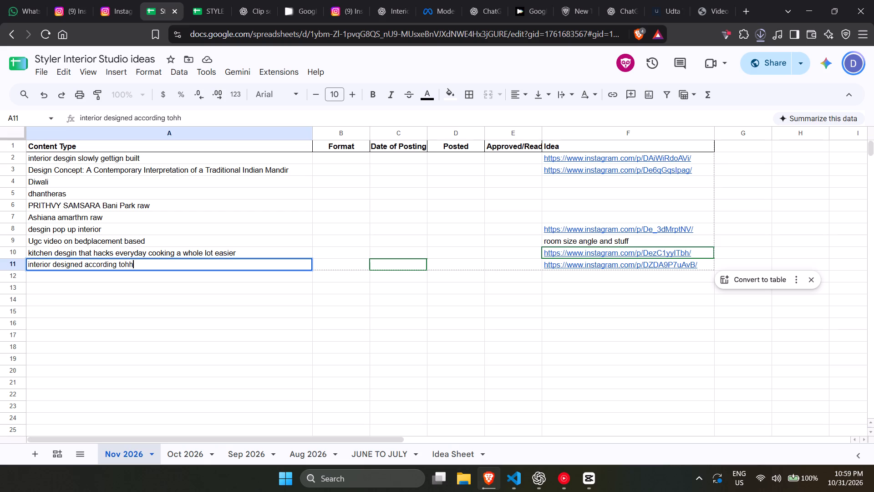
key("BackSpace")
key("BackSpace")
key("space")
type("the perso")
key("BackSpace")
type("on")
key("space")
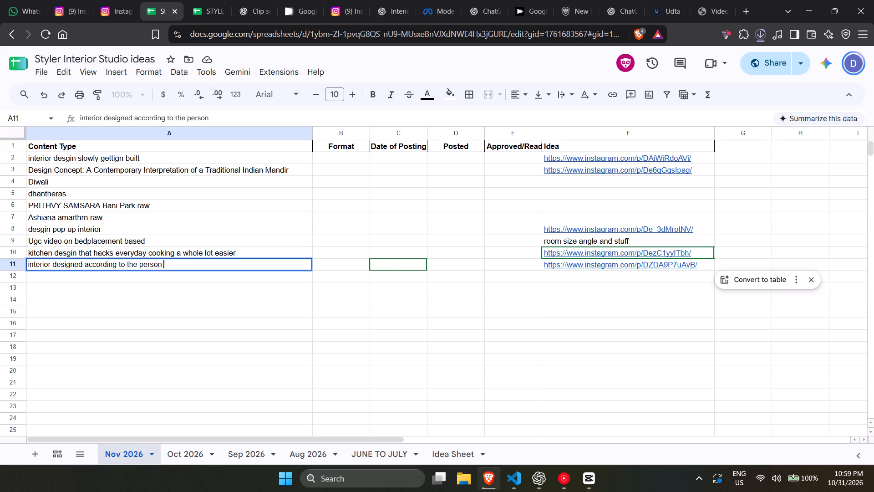
double_click(288, 278)
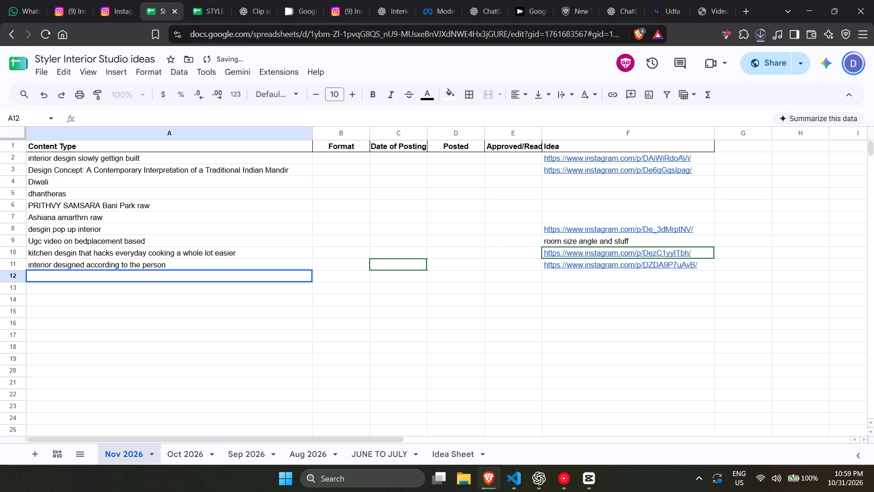
left_click(141, 273)
Return to Instagram and browse the Explore feed for further reference reels.
left_click(94, 0)
left_click(81, 0)
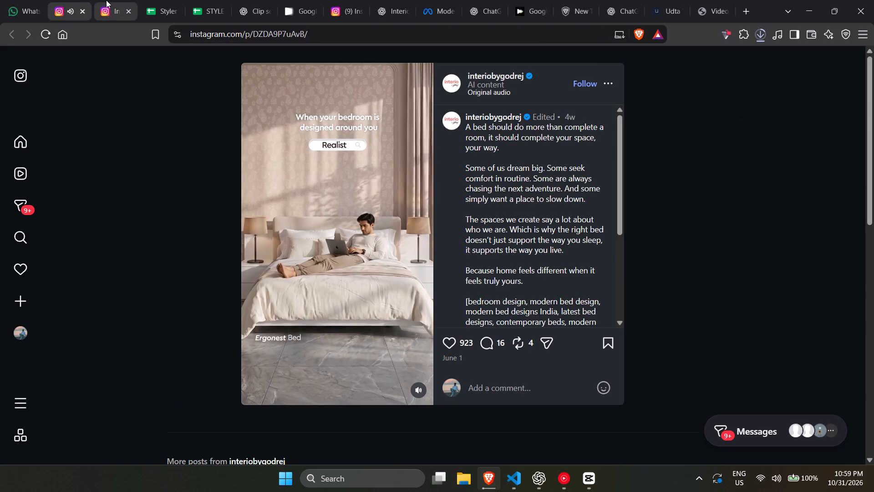
left_click(106, 0)
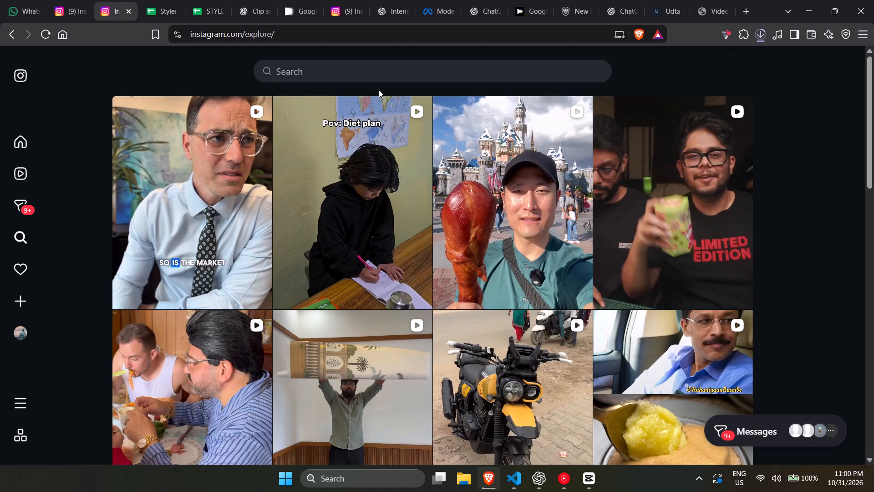
left_click(392, 72)
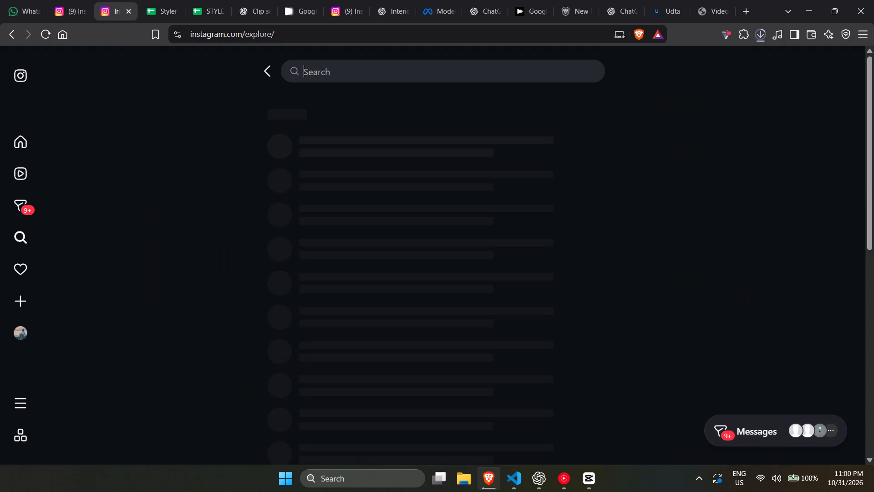
left_click(273, 67)
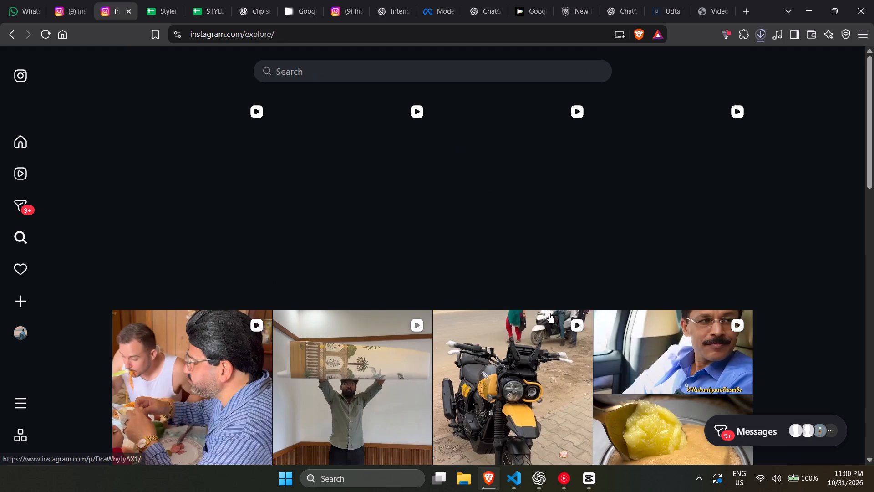
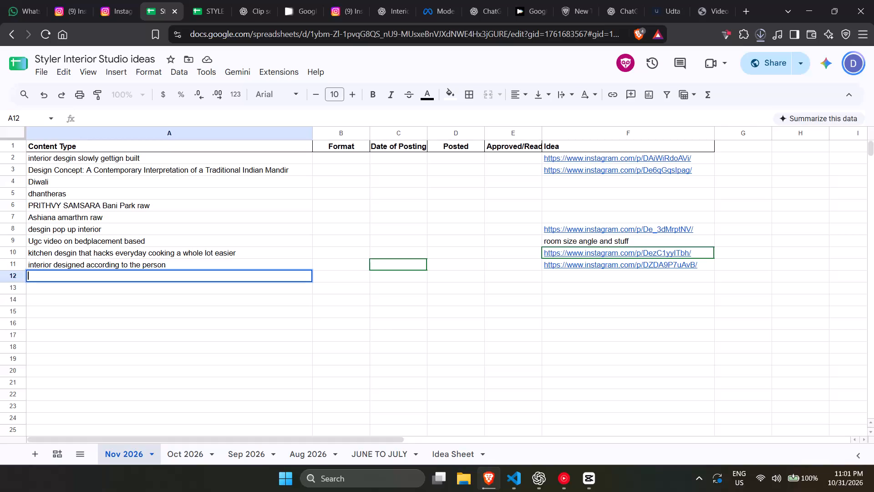
Enter "hwo we would design you home" as the content type in row 12 of the Nov 2026 sheet.
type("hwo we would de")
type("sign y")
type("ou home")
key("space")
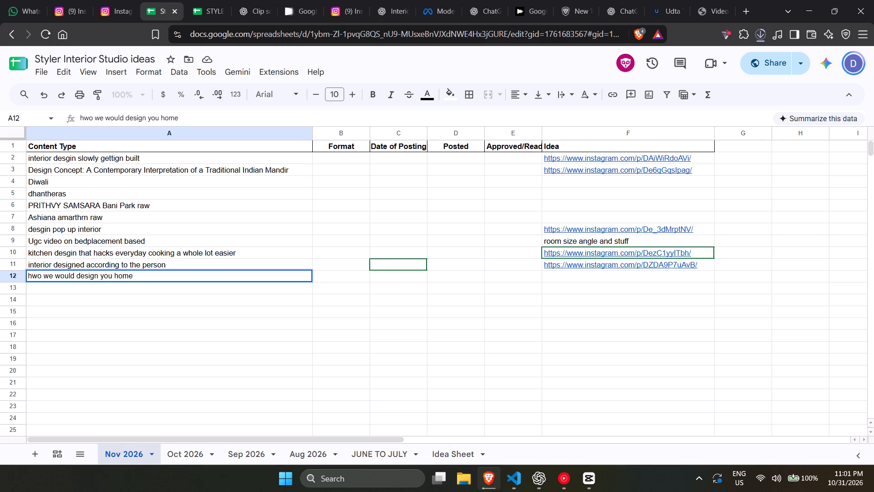
Complete the content type in row 12 by adding "if you are an influencer" after "hwo we would design you home".
type("if you are an influencer")
key("space")
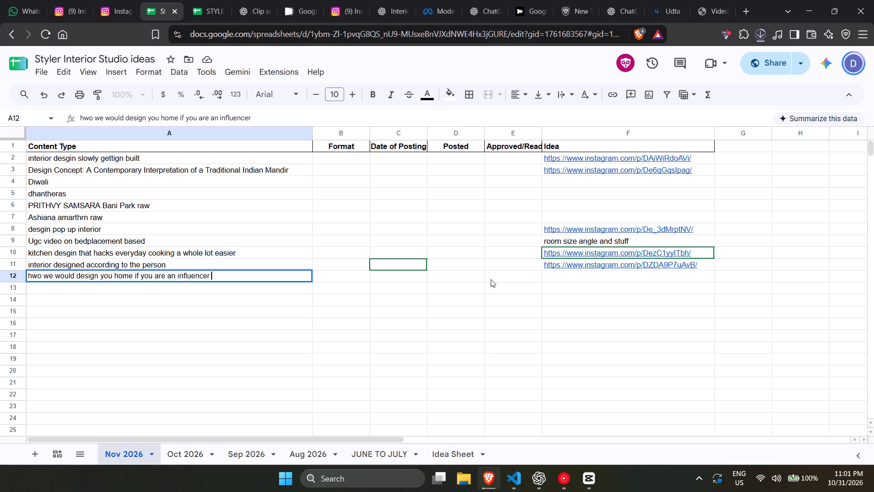
Enter "best spaces for recordign studio rooms lighting and" as the idea for the influencer home row.
triple_click(548, 277)
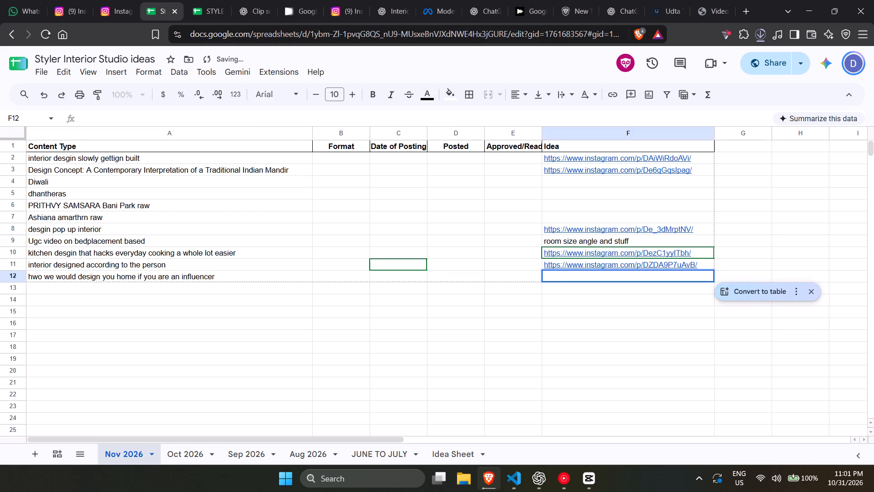
type("work")
key("BackSpace")
key("BackSpace")
key("BackSpace")
key("BackSpace")
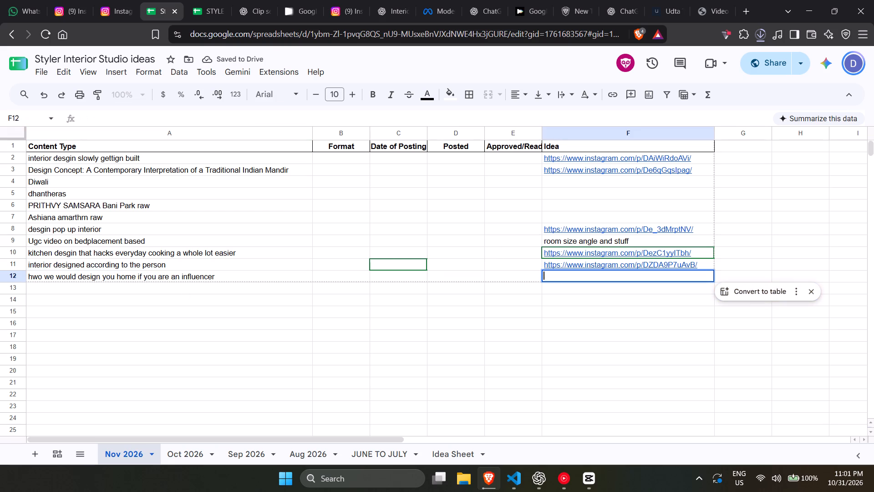
key("BackSpace")
type("best spaces fo")
key("space")
key("BackSpace")
type("r recordign studio room and =")
key("BackSpace")
key("BackSpace")
key("BackSpace")
key("BackSpace")
key("BackSpace")
key("BackSpace")
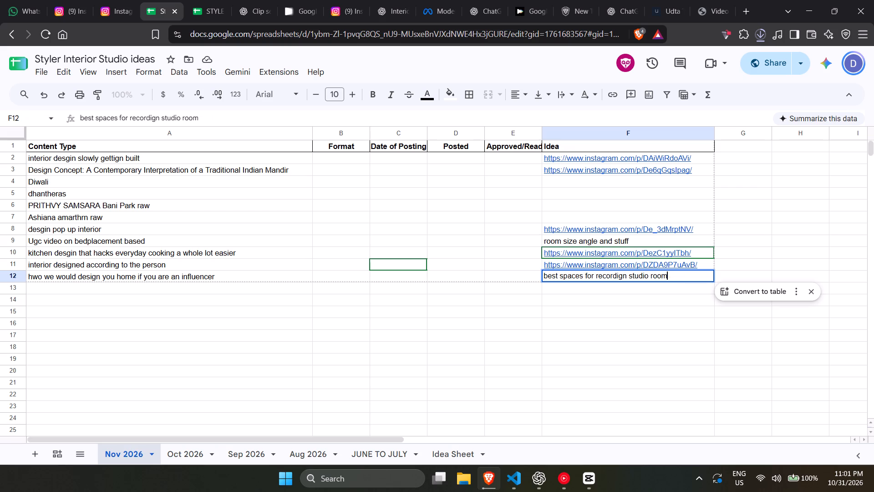
type("s")
key("space")
key("space")
type("lighting and mi")
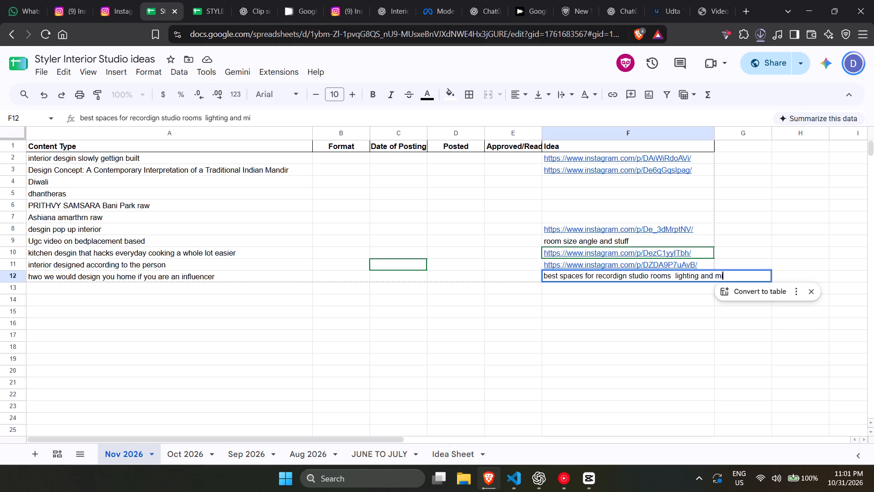
key("BackSpace")
key("BackSpace")
key("BackSpace")
key("shift+Return")
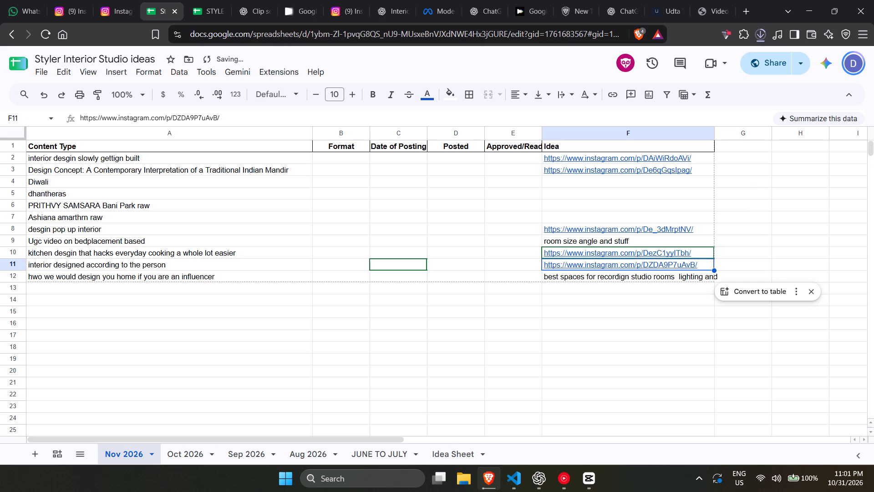
Clear the Instagram link from the Idea cell of the "interior designed according to the person" row.
type("mir")
key("BackSpace")
key("BackSpace")
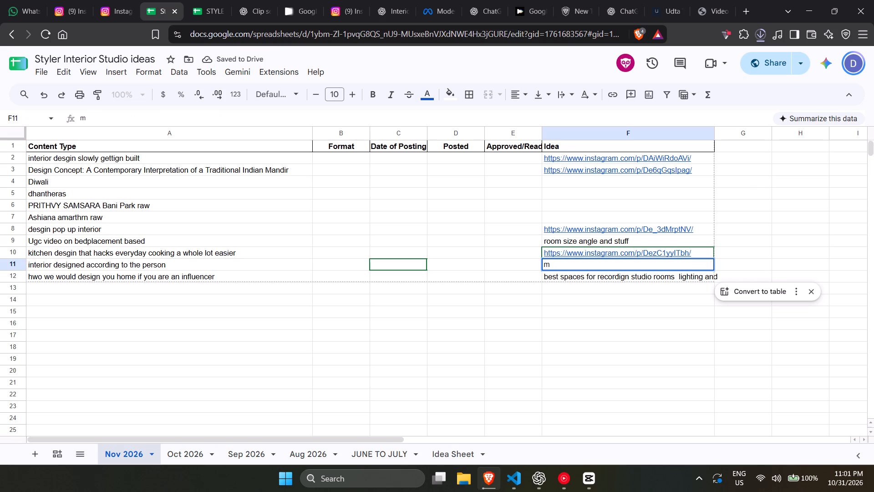
key("BackSpace")
Append "mirror placement" to the end of the idea in row 12.
double_click(659, 277)
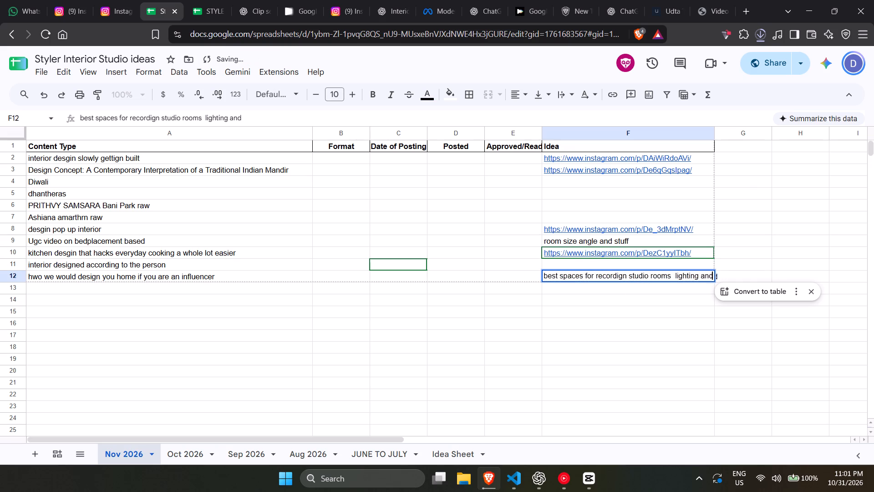
key("space")
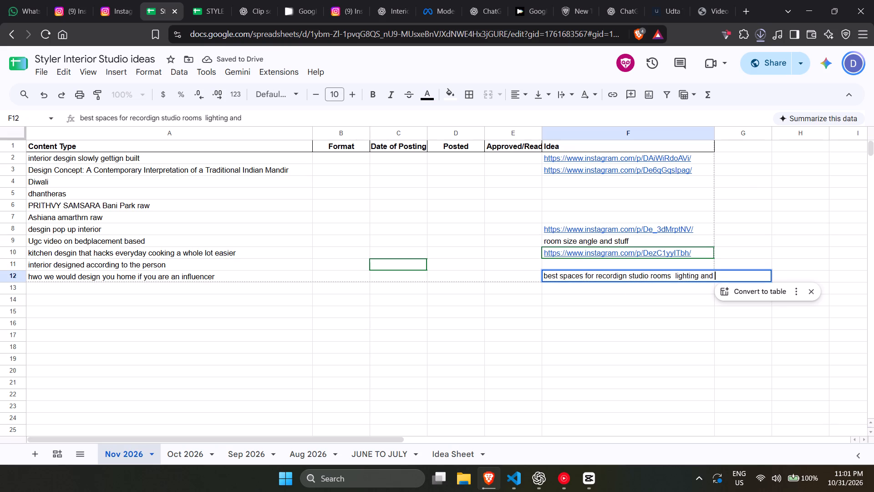
type("mirro p")
key("BackSpace")
key("BackSpace")
type("r")
key("space")
type("placement")
key("space")
key("Return")
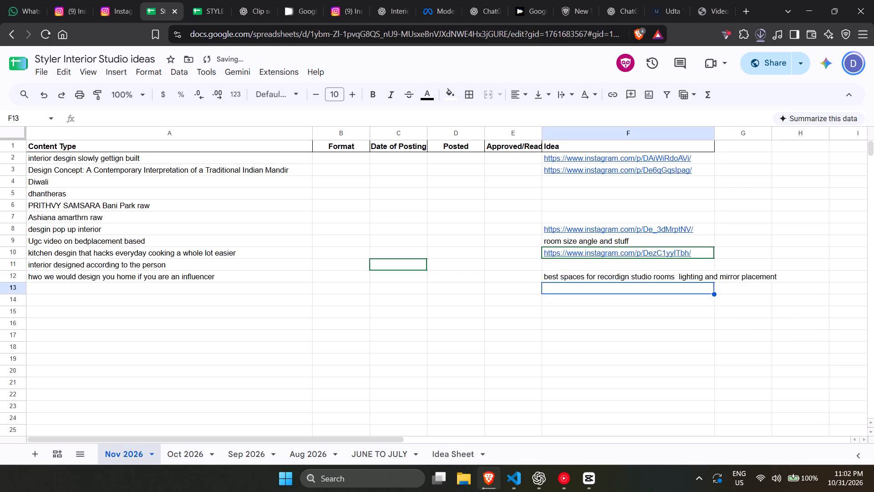
Insert a comma after "recordign" in the idea text of row 12.
left_click(540, 316)
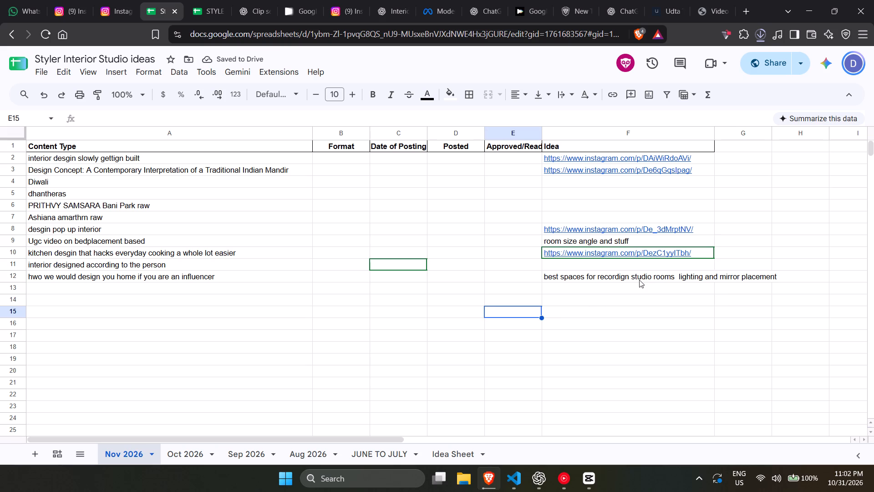
double_click(632, 275)
left_click(625, 275)
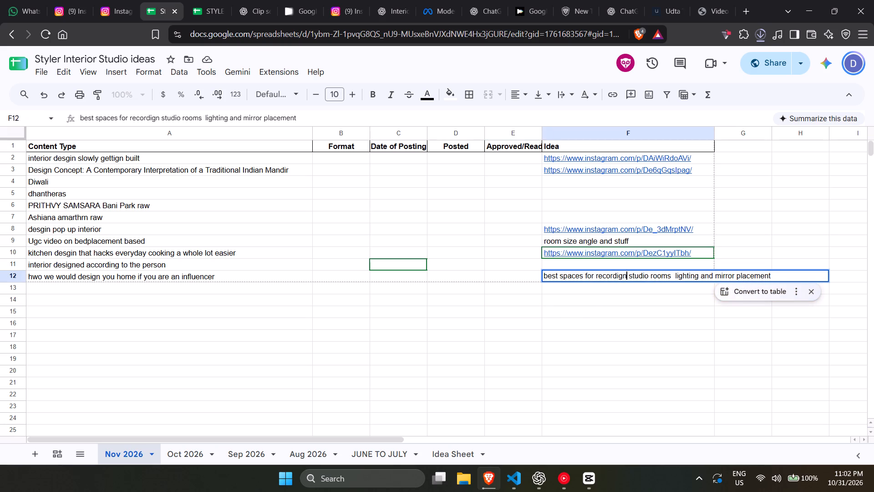
key("comma")
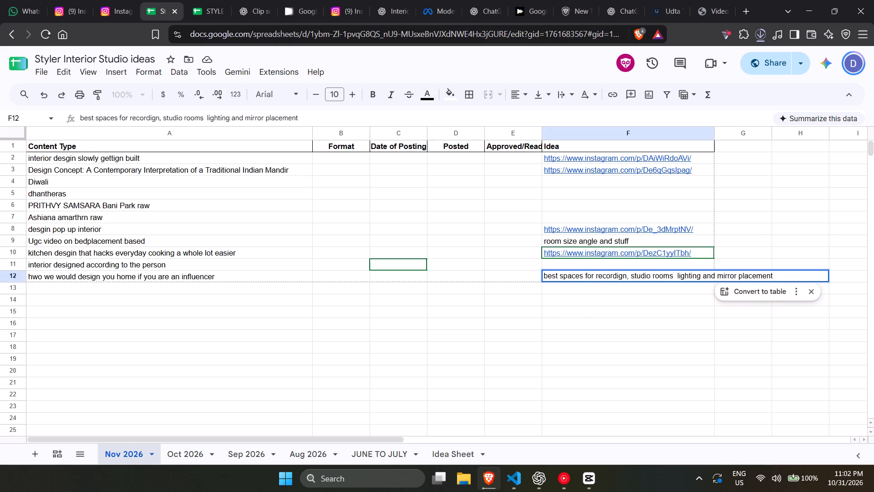
Correct the misspelled "recordign" to "recording" in the Idea text of row 12.
key("Left")
key("BackSpace")
key("BackSpace")
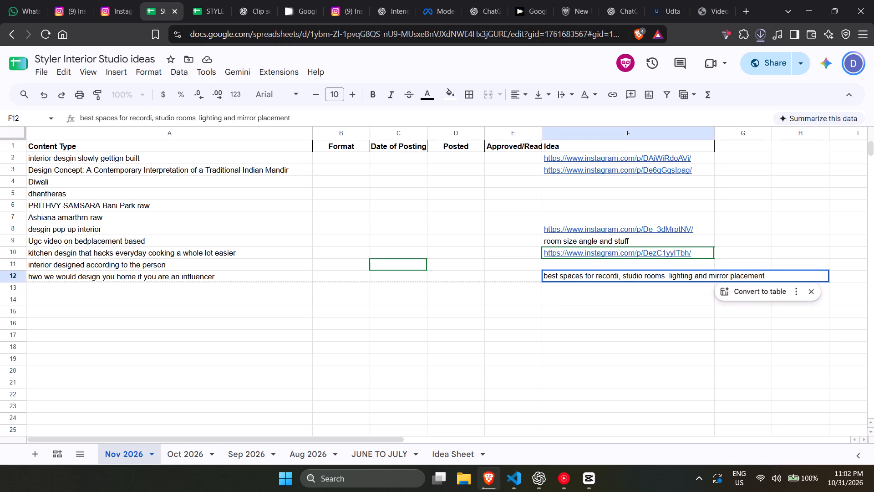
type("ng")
Insert a comma after "studio rooms" in the Idea text of row 12.
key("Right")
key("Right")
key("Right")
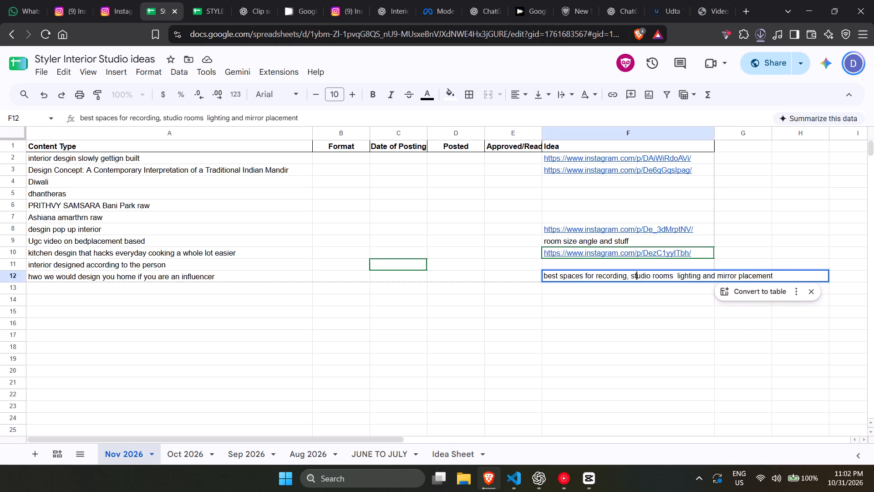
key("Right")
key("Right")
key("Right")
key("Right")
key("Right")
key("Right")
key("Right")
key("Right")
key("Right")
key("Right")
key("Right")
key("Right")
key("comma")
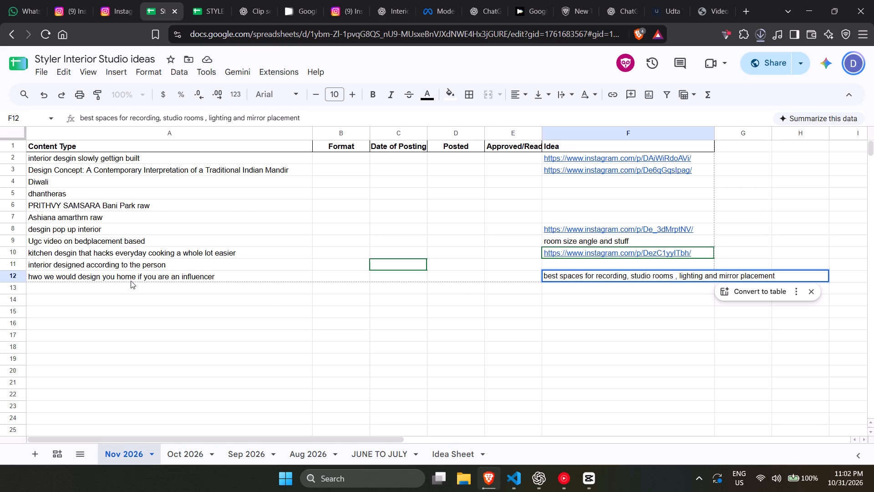
left_click(54, 286)
double_click(54, 286)
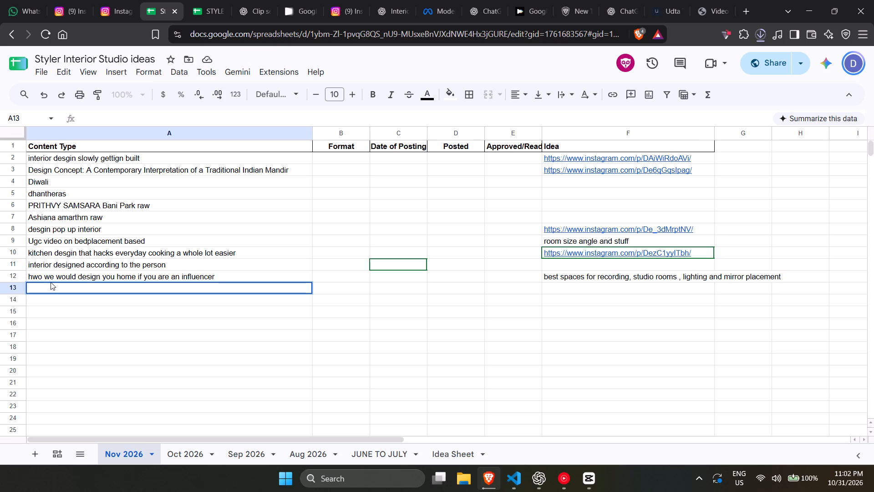
Correct "hwo" to "how" at the start of the influencer home content type in row 12.
double_click(36, 274)
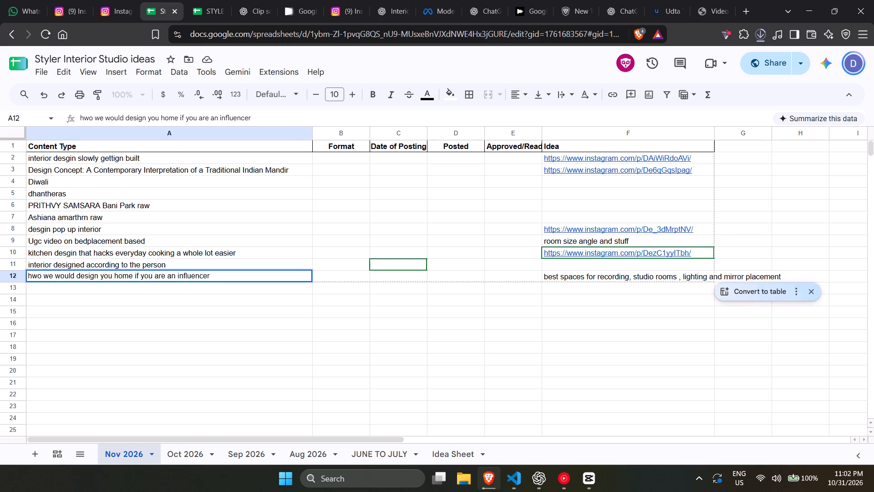
left_click(36, 274)
key("BackSpace")
key("Right")
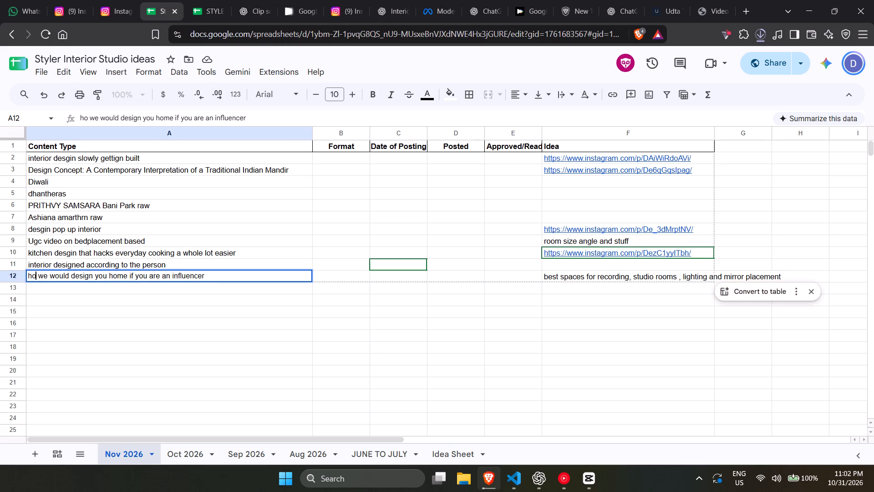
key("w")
double_click(43, 292)
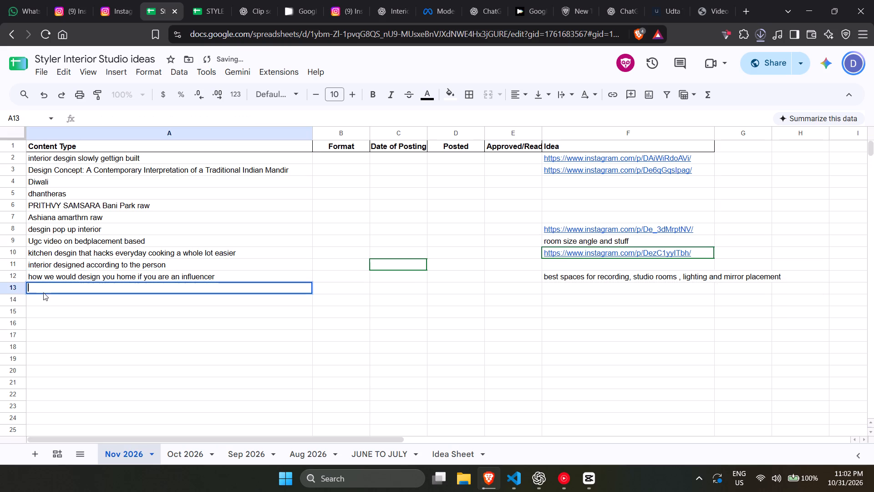
Move the interiobygodrej bedroom reel's browser tab to between the "Clip se…" chat and the Google page.
left_click(227, 0)
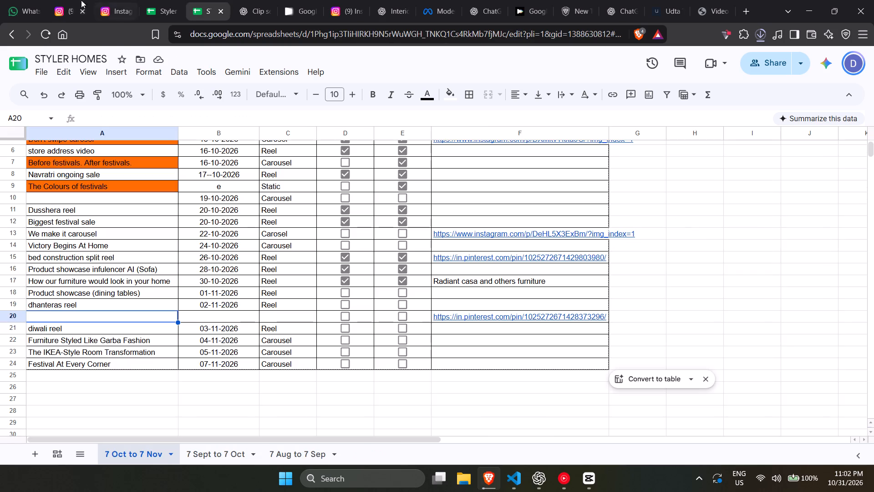
left_click(77, 0)
left_click(154, 194)
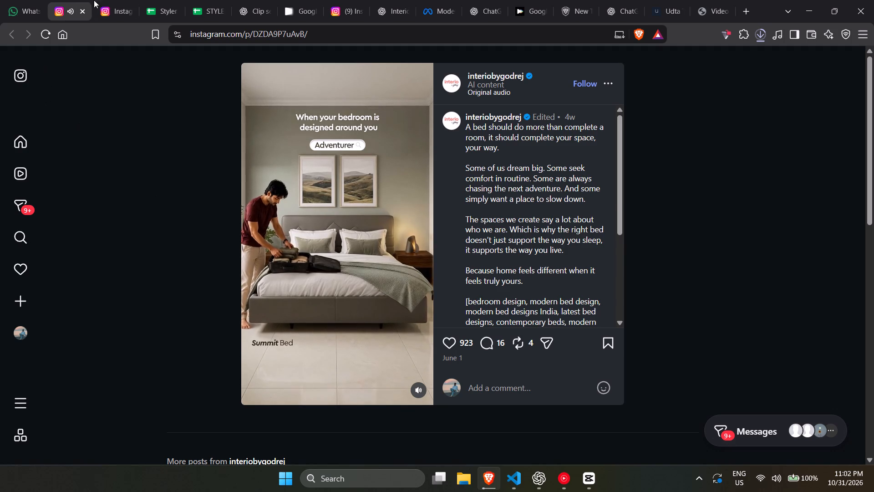
left_click(115, 0)
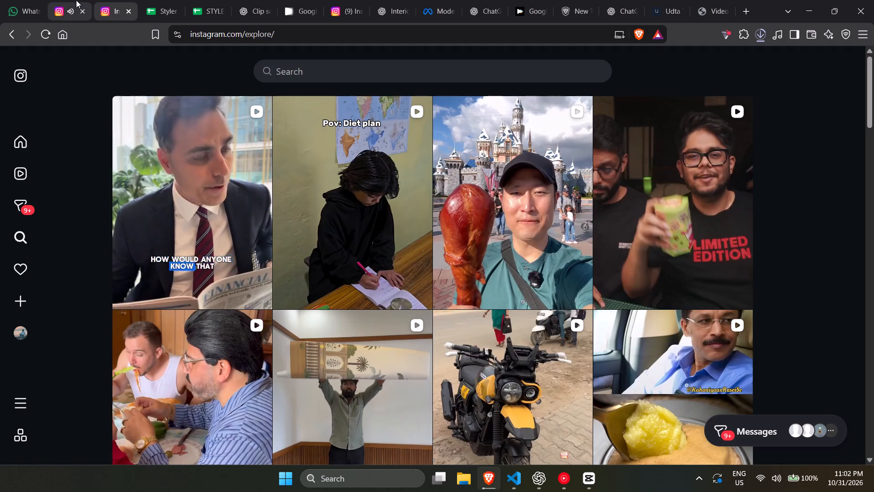
left_click_drag(76, 0, 649, 75)
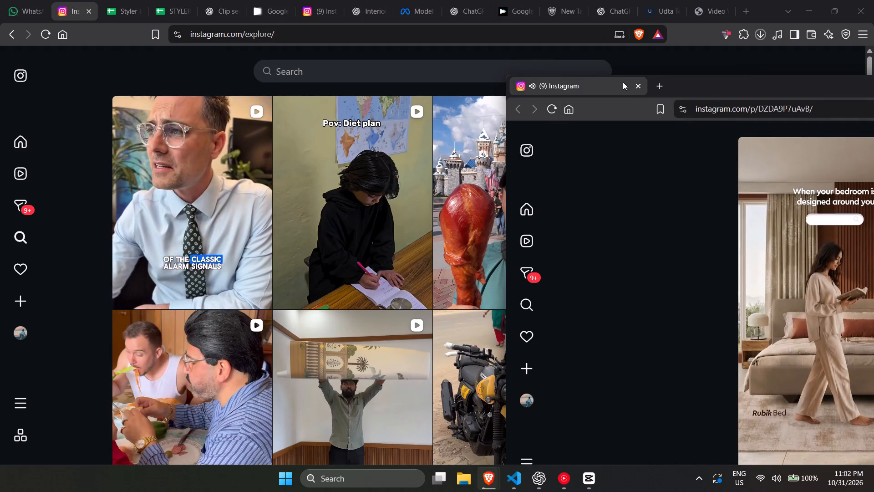
left_click_drag(623, 82, 250, 0)
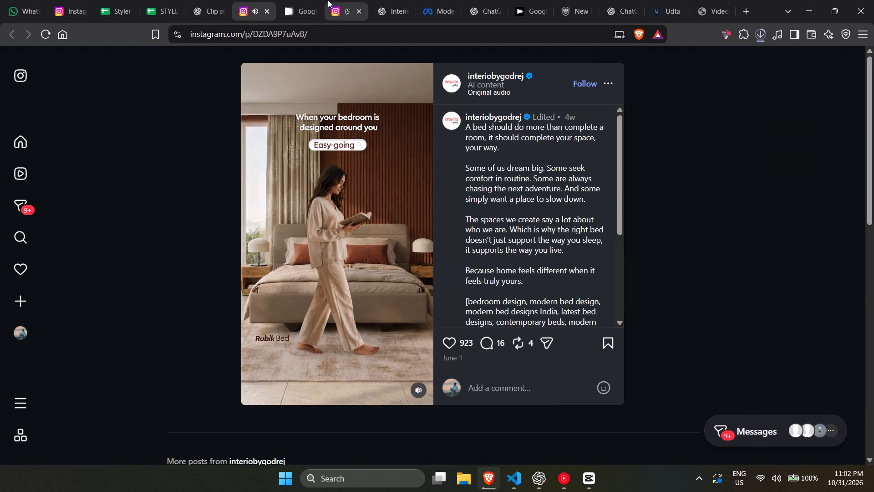
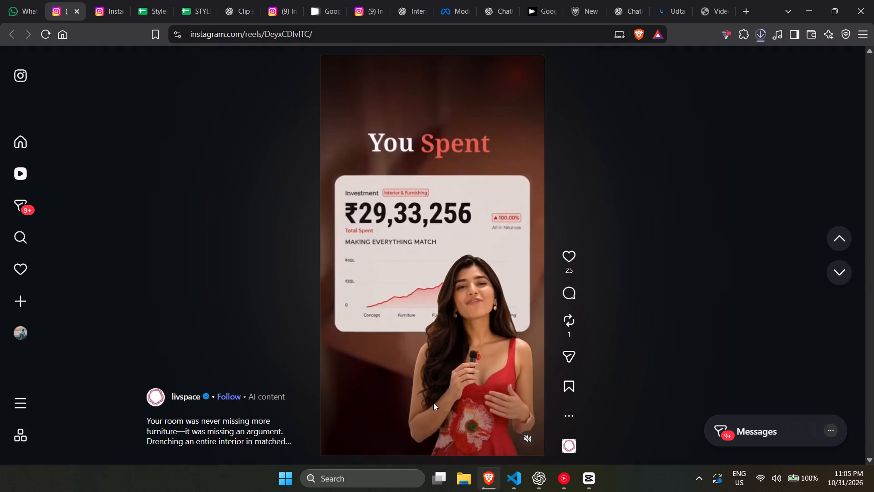
Watch the livspace reel about overspending on matched interiors with sound on, save it to the account, and pause it.
left_click(532, 437)
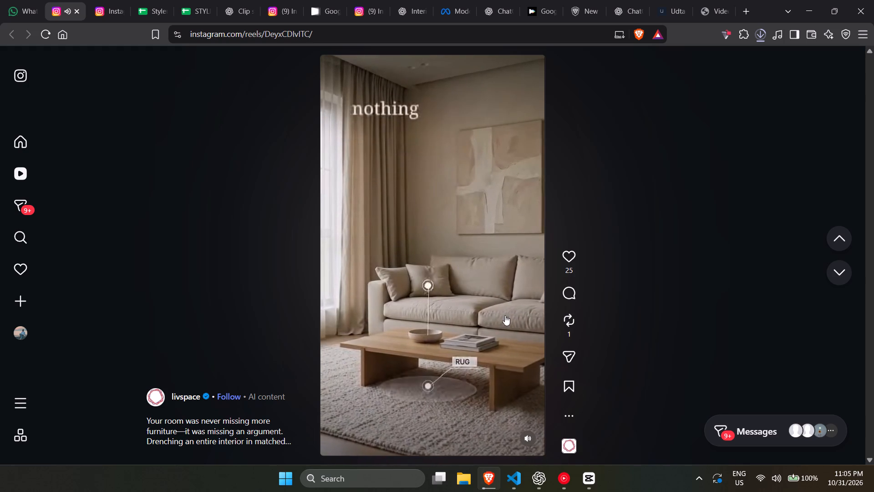
left_click(568, 389)
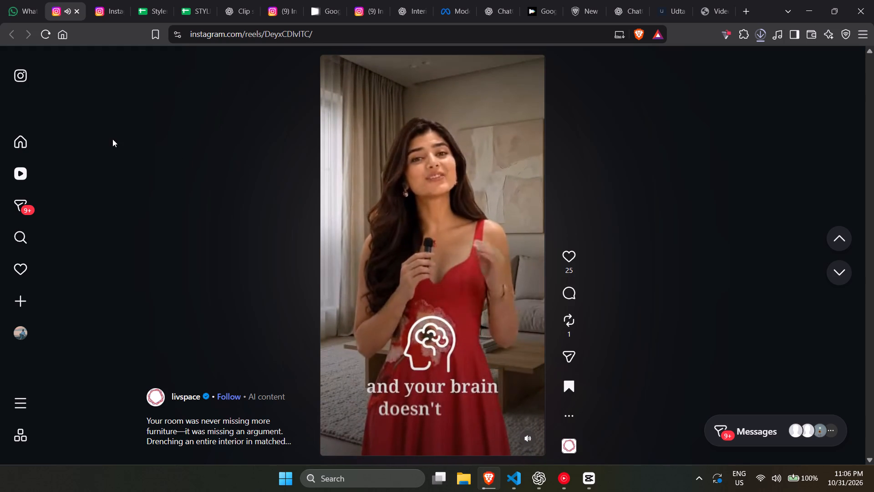
left_click(112, 139)
left_click(436, 263)
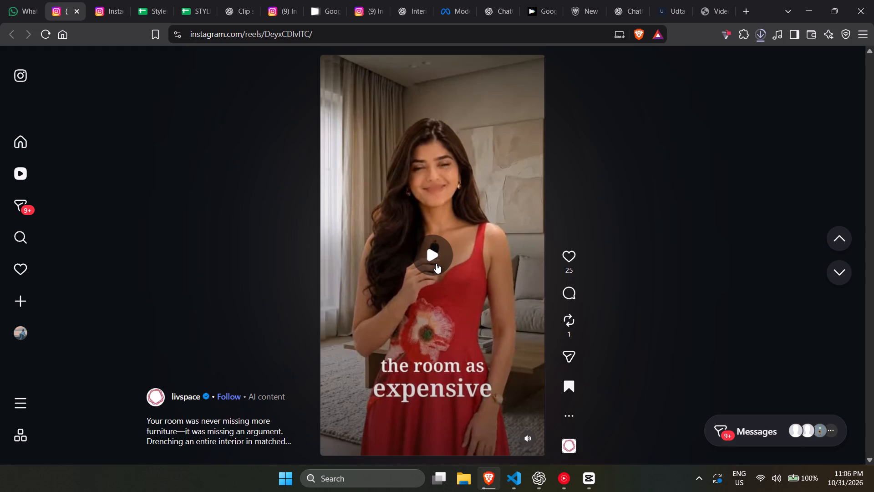
Return to the Nov 2026 sheet of the Styler Interior Studio ideas spreadsheet.
left_click_drag(436, 263, 126, 0)
left_click(126, 0)
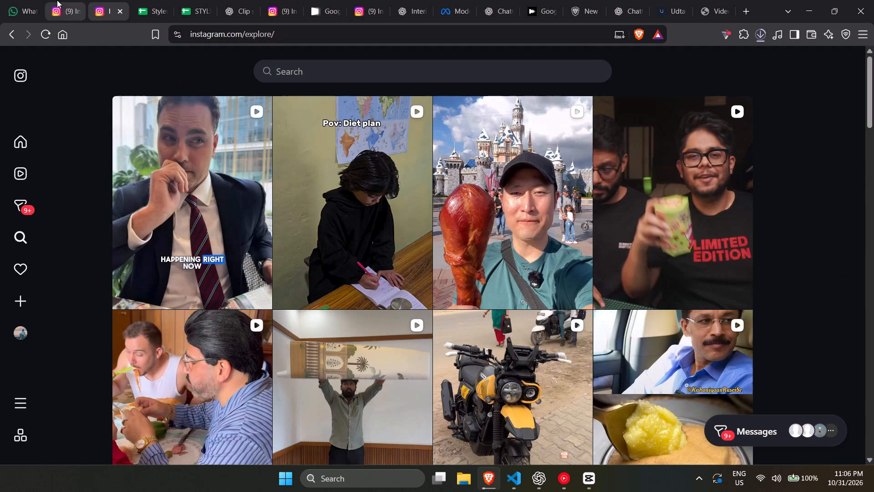
left_click(122, 0)
left_click(138, 0)
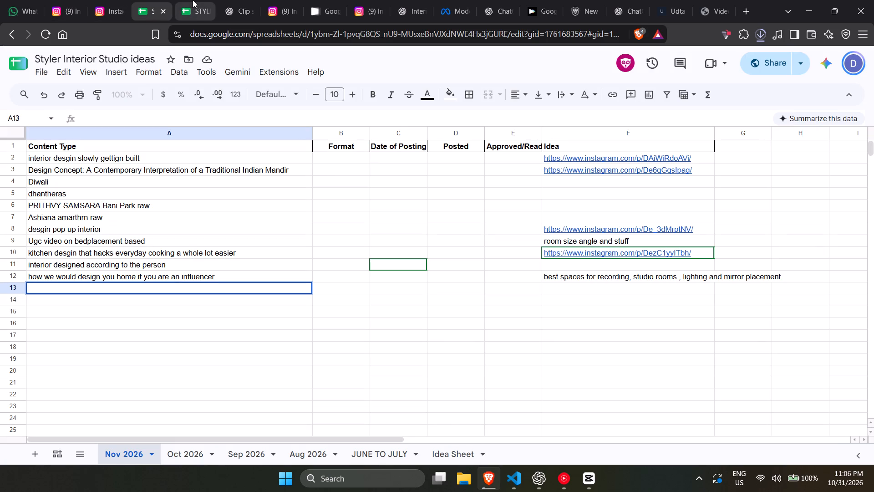
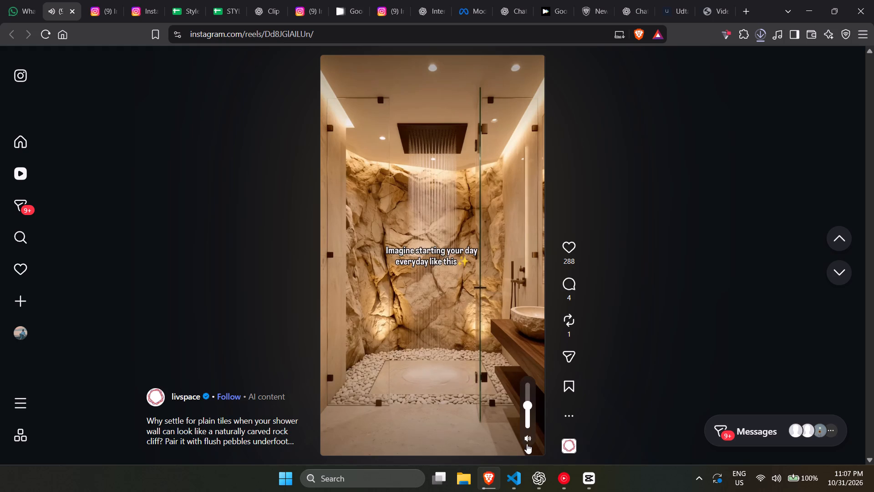
Copy the web address of the livspace Instagram reel about the rock-cliff shower wall.
left_click(323, 26)
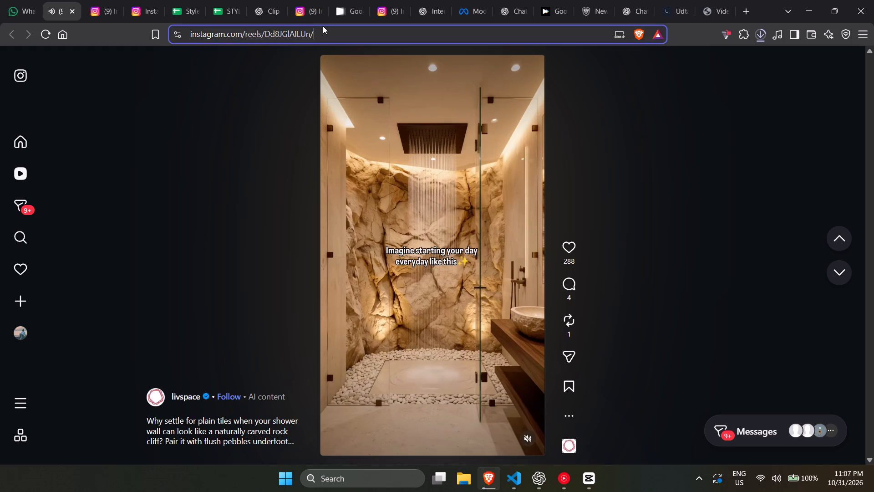
key("ctrl+c")
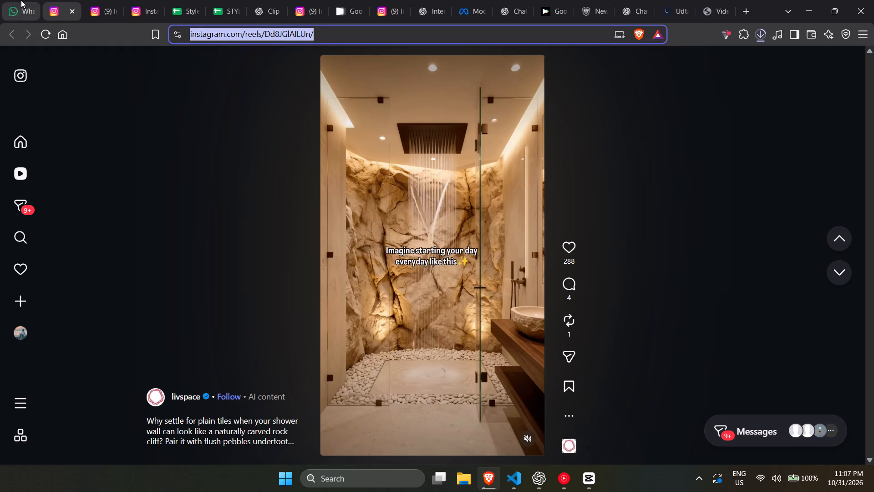
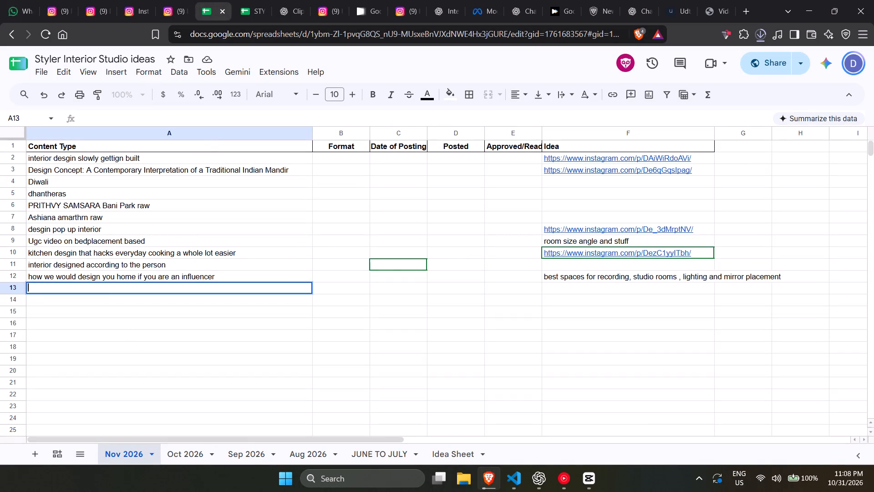
double_click(551, 284)
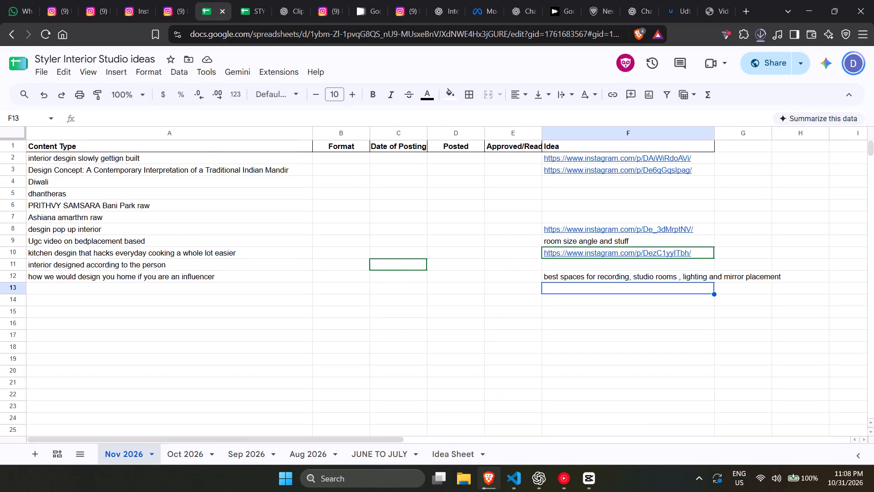
double_click(552, 290)
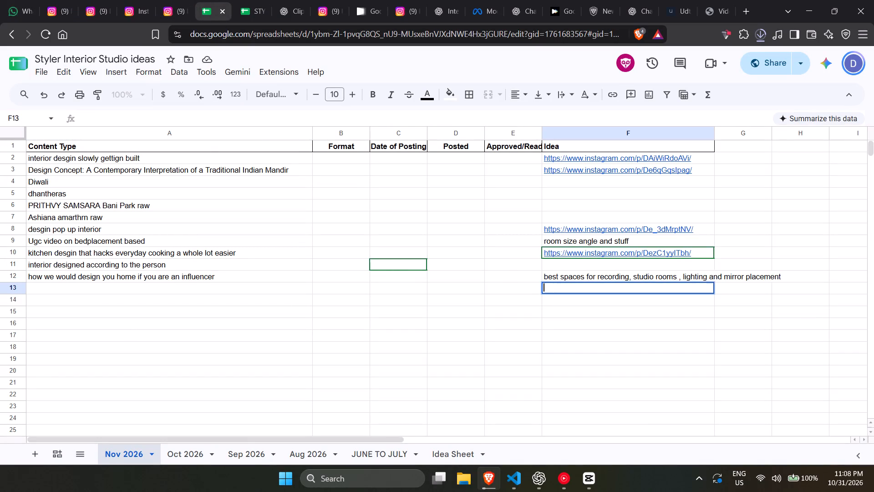
key("ctrl+v")
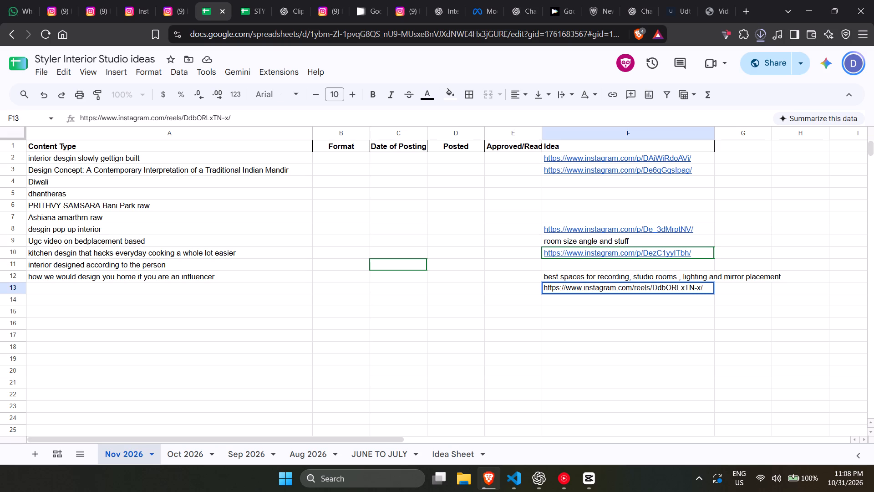
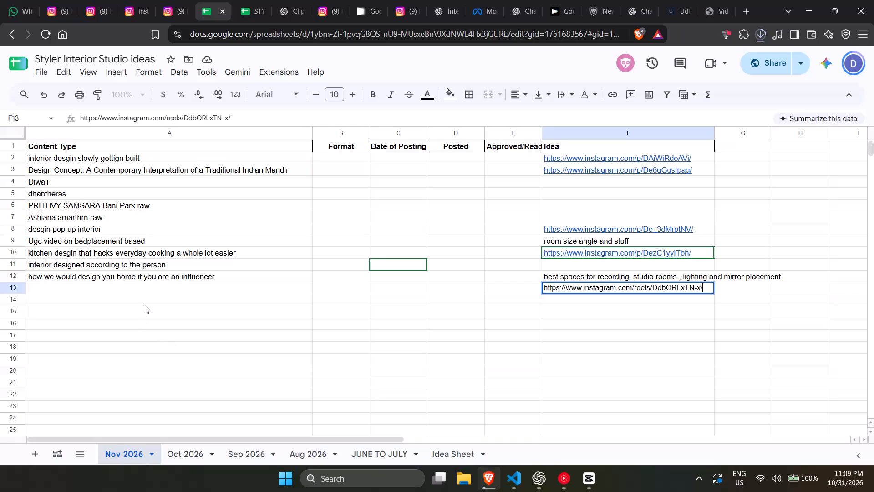
Enter "5 major places to save money on in" as the content type in row 13, beside the Instagram reel link.
triple_click(155, 289)
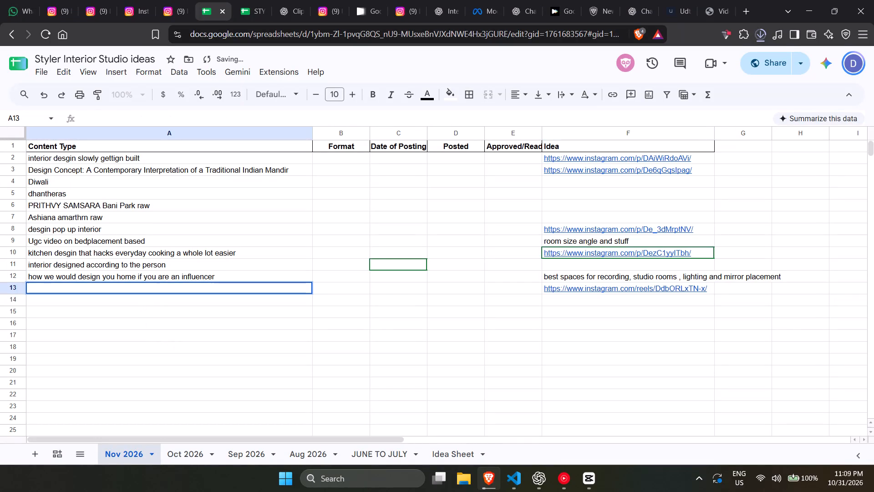
left_click(155, 289)
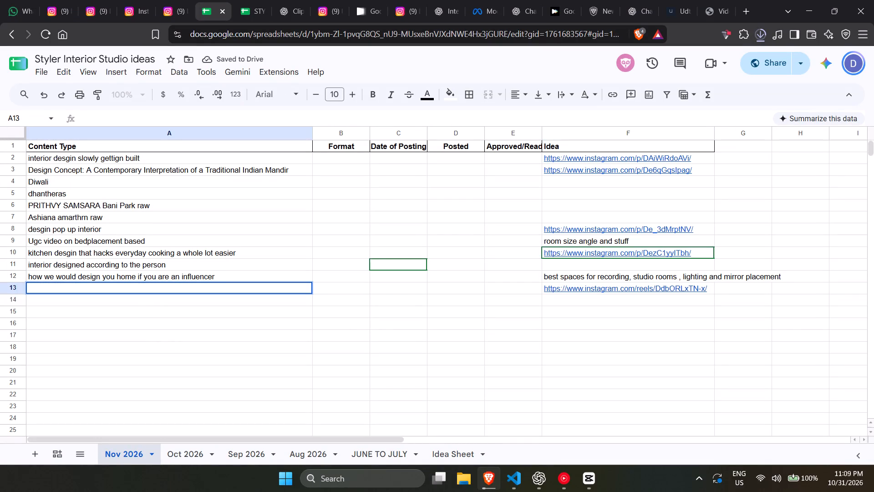
left_click(155, 289)
type("5")
key("space")
type("majro xo")
key("BackSpace")
key("BackSpace")
key("BackSpace")
key("BackSpace")
key("BackSpace")
type("or")
key("space")
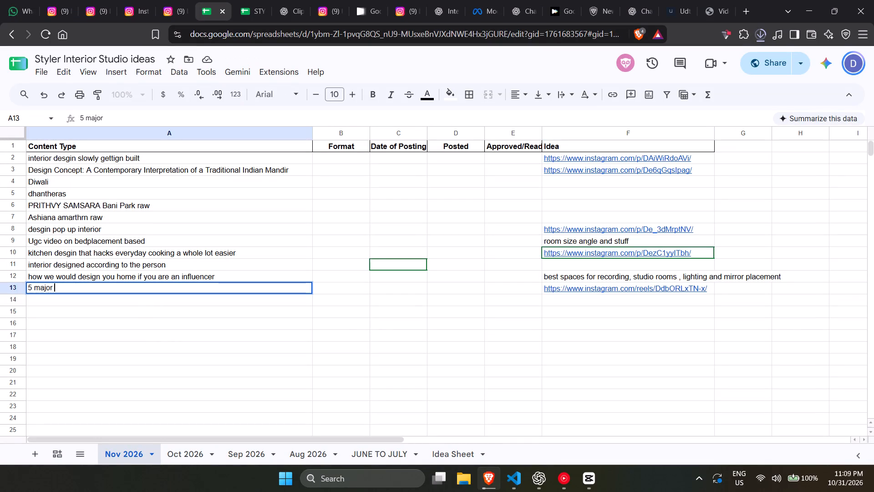
type("sort")
key("space")
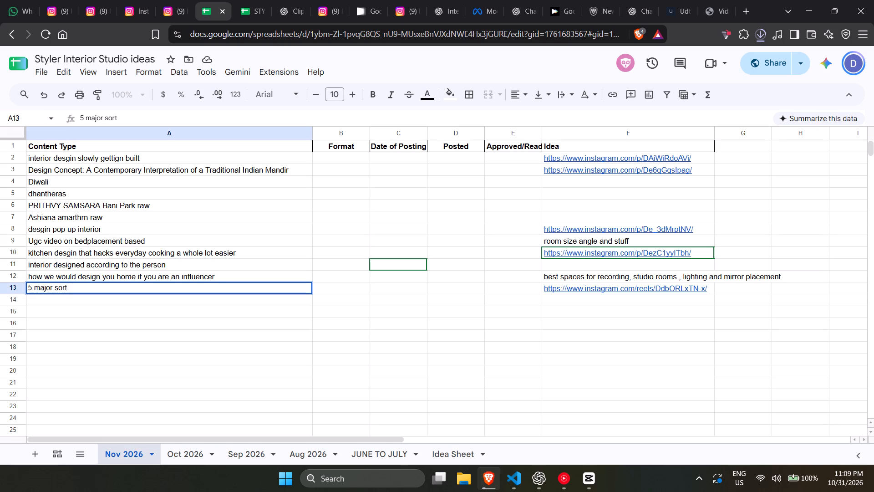
left_click(155, 289)
key("BackSpace")
key("BackSpace")
key("BackSpace")
key("BackSpace")
key("BackSpace")
type("way")
key("BackSpace")
key("BackSpace")
key("BackSpace")
key("BackSpace")
key("space")
type("places to save o")
key("BackSpace")
type("moeny in =")
key("BackSpace")
key("BackSpace")
key("BackSpace")
key("BackSpace")
key("BackSpace")
key("BackSpace")
key("BackSpace")
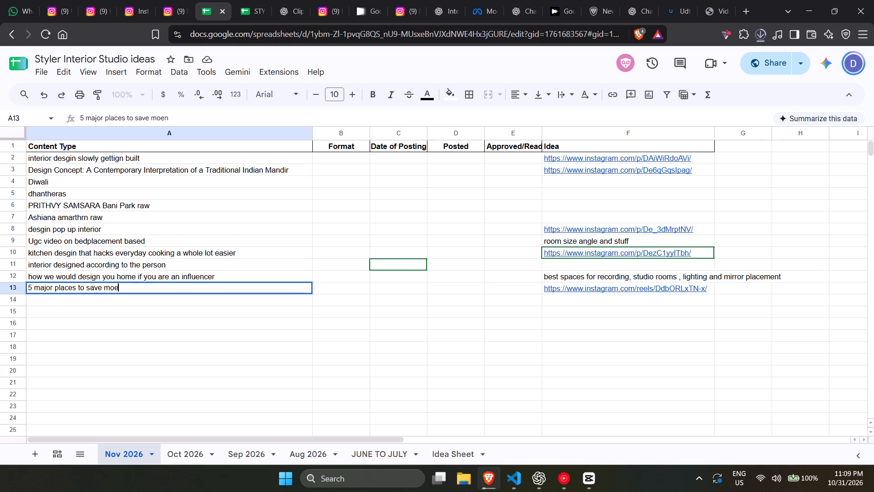
key("BackSpace")
type("ney o i")
key("BackSpace")
key("BackSpace")
key("BackSpace")
type("on in")
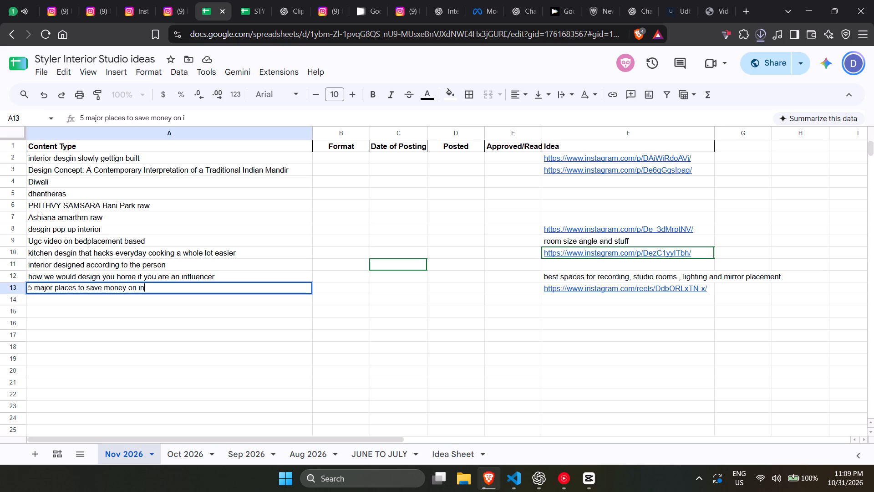
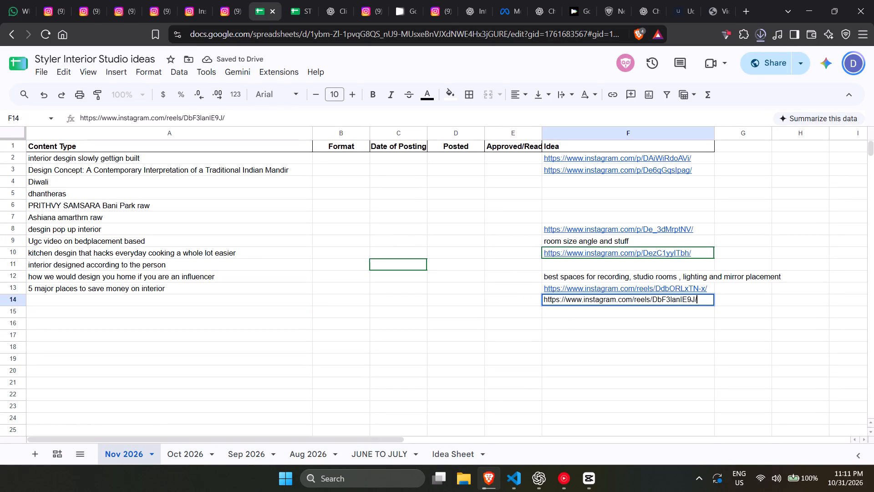
Finish entering the Instagram reel link in the Idea cell of row 14.
double_click(257, 300)
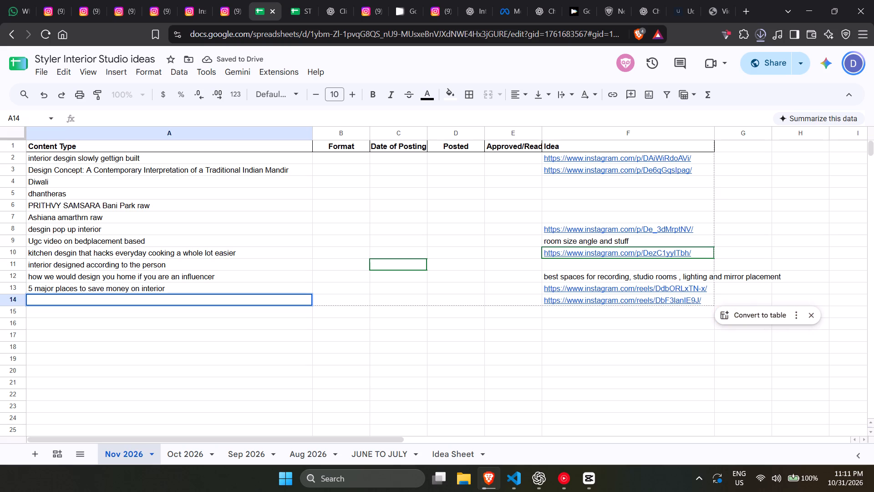
left_click(257, 300)
left_click(285, 297)
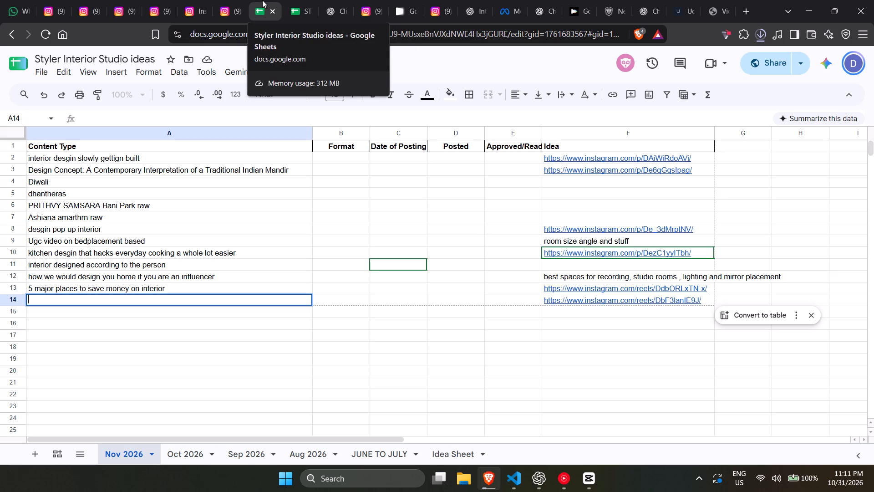
Close the group of Instagram tabs ahead of the Styler Interior Studio ideas sheet, keeping the sheet itself open.
left_click(48, 0)
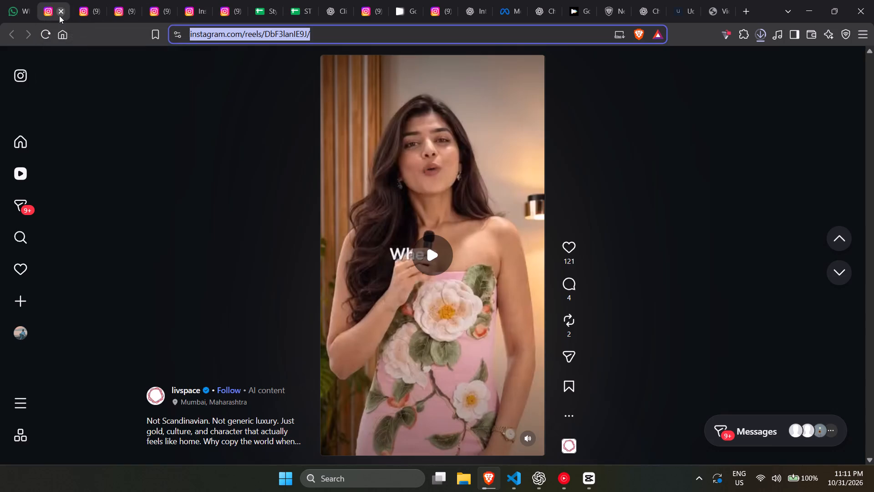
triple_click(60, 10)
triple_click(60, 10)
triple_click(60, 10)
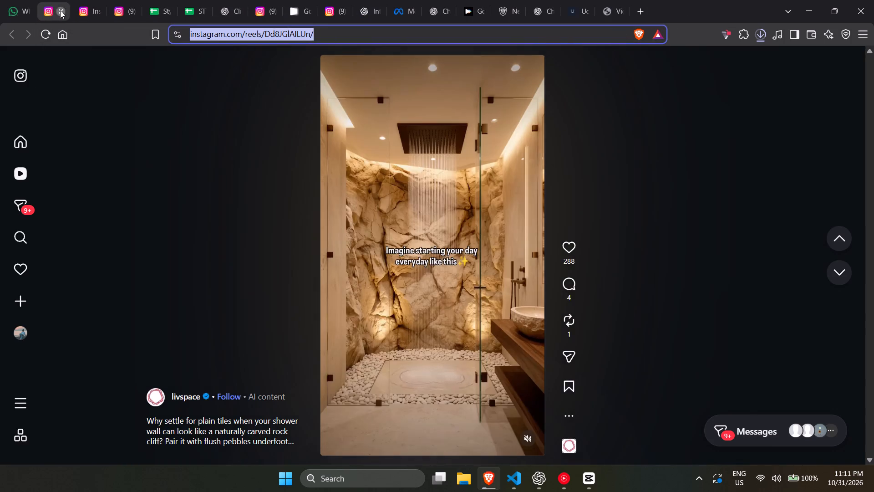
triple_click(60, 10)
double_click(60, 10)
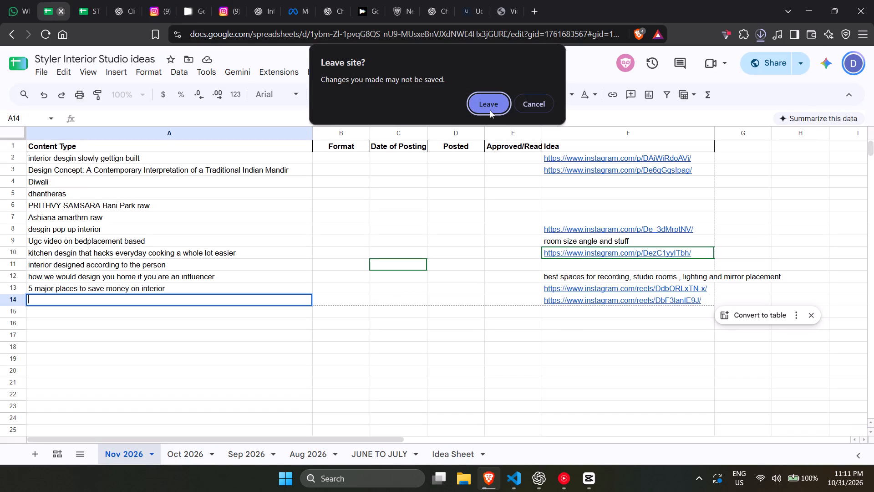
left_click(527, 109)
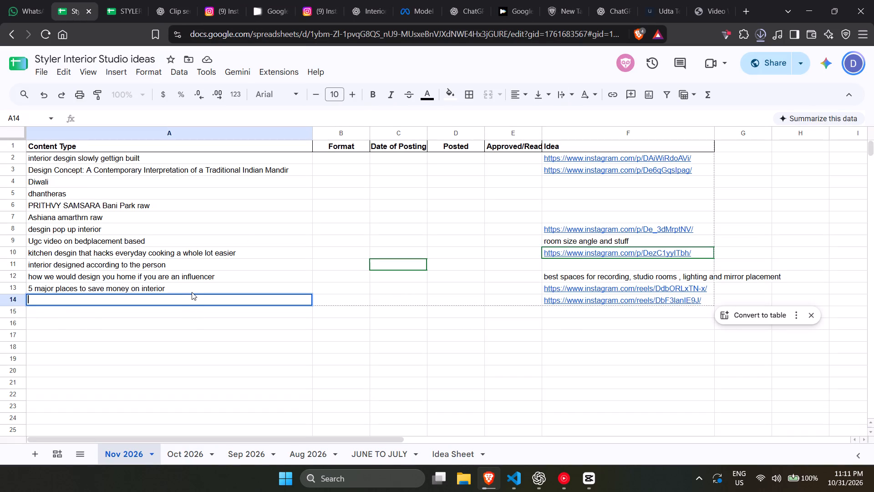
Reopen the Instagram reel linked in row 14 and watch it with sound to work out its concept.
double_click(202, 298)
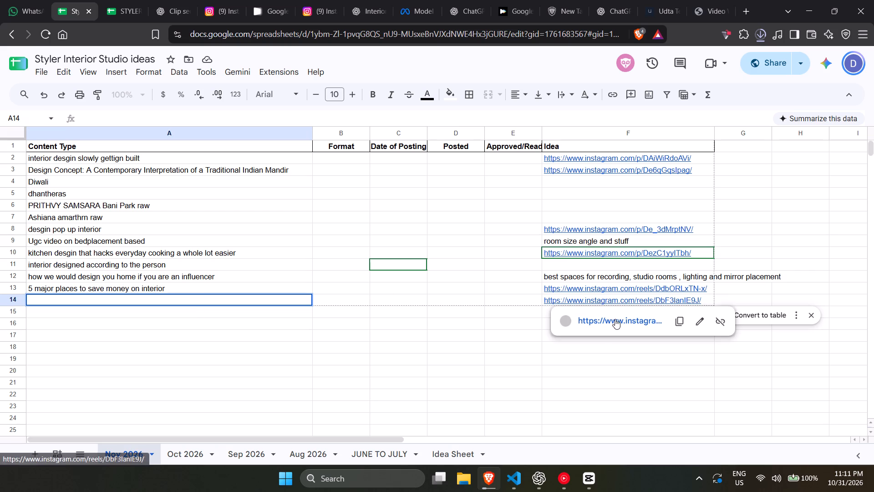
left_click(615, 319)
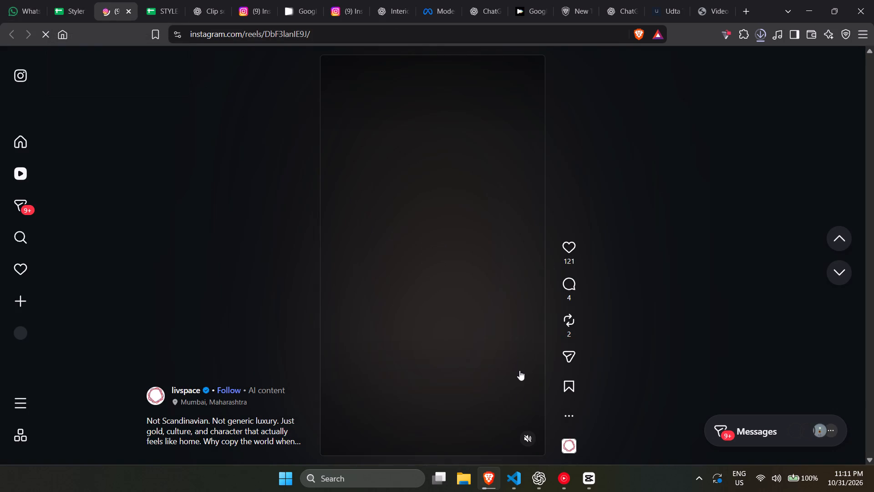
left_click(528, 435)
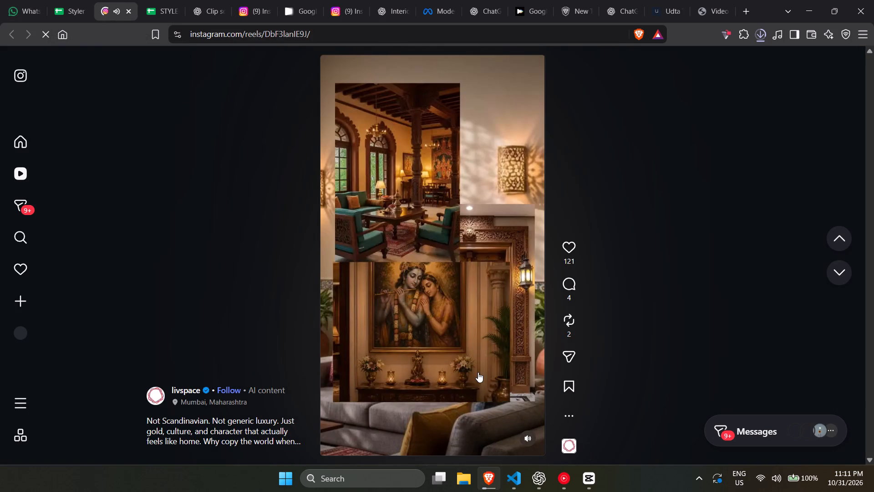
left_click(496, 352)
left_click(496, 352)
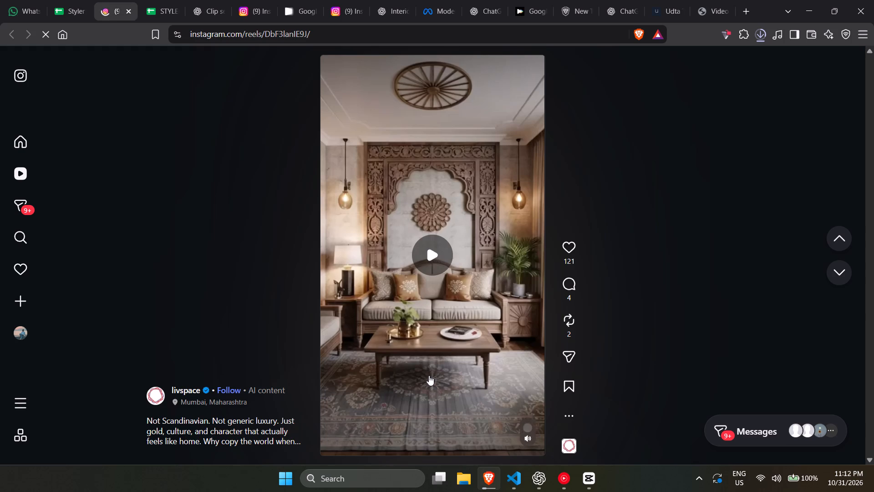
left_click_drag(528, 416, 525, 406)
left_click(411, 314)
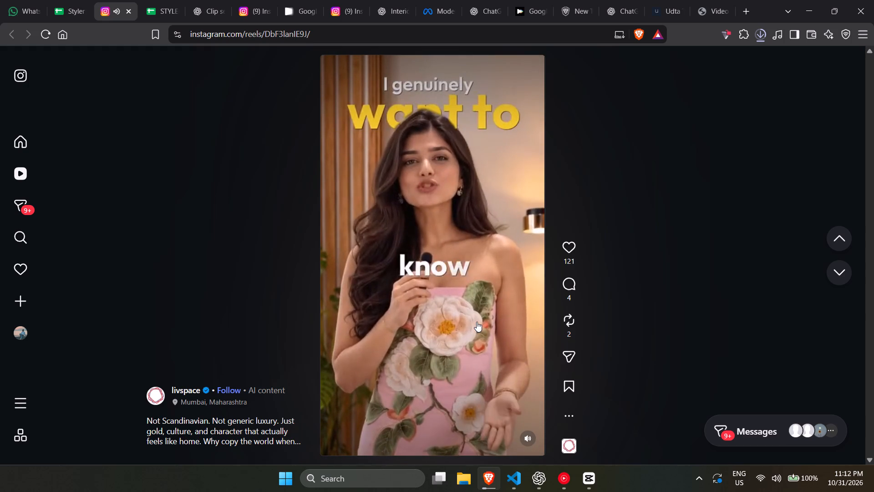
left_click(456, 266)
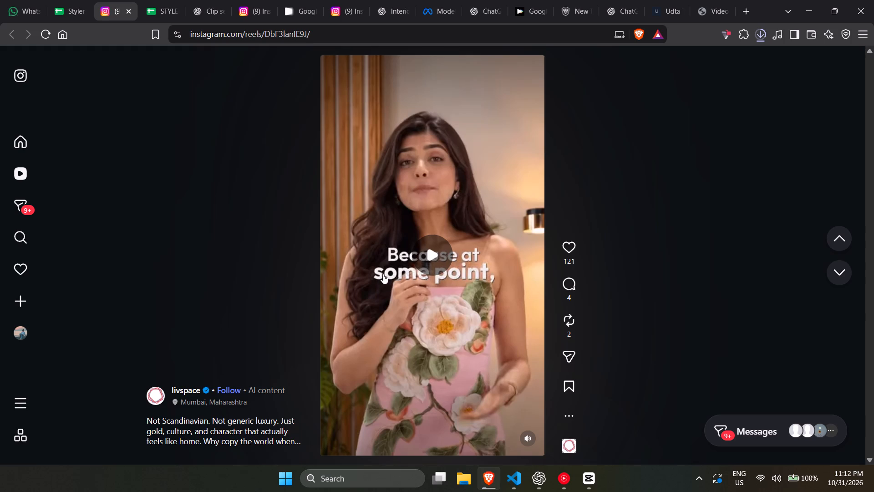
left_click(403, 284)
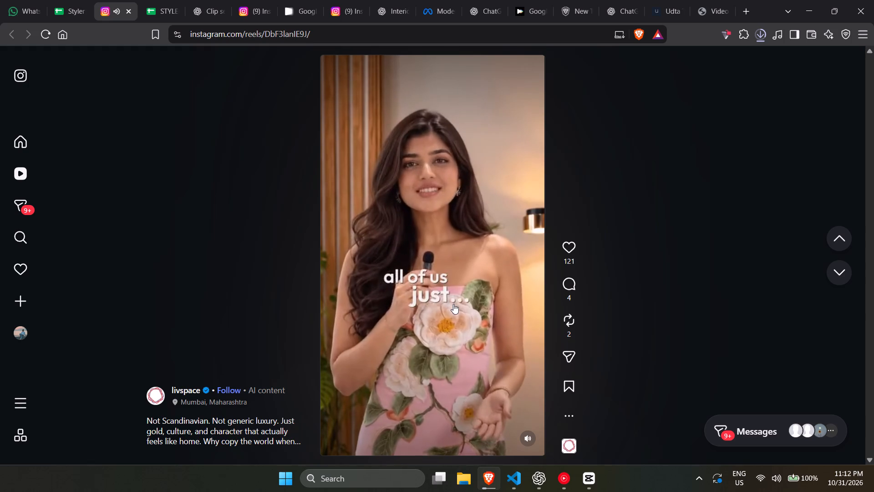
left_click(453, 304)
left_click(453, 304)
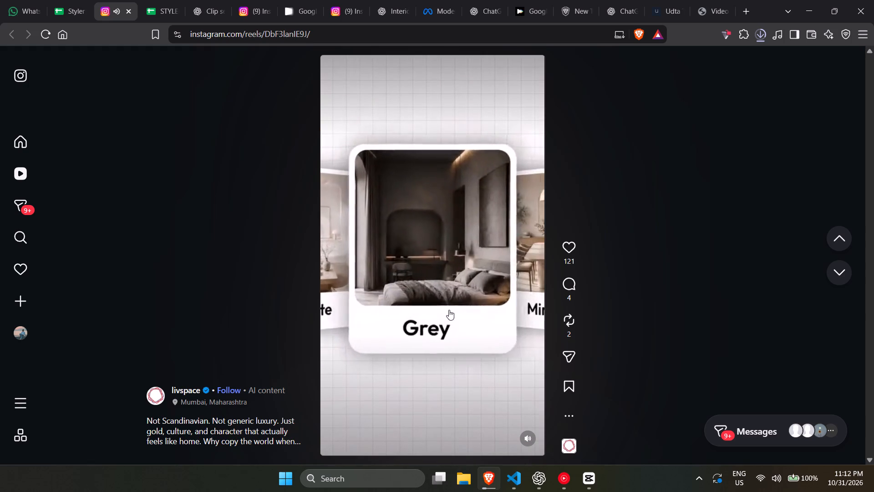
right_click(452, 310)
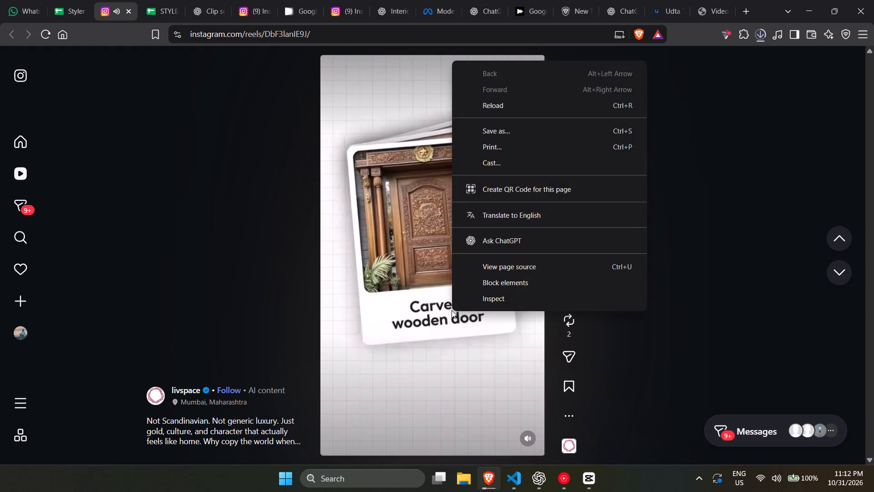
left_click(452, 310)
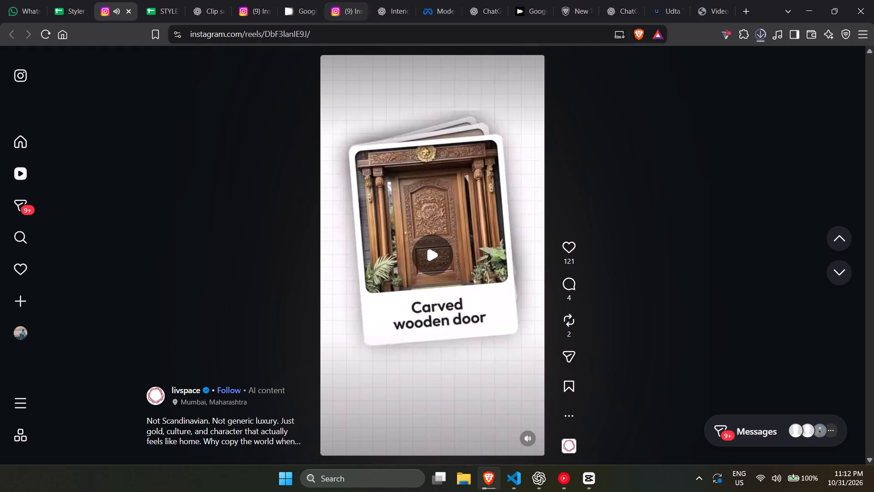
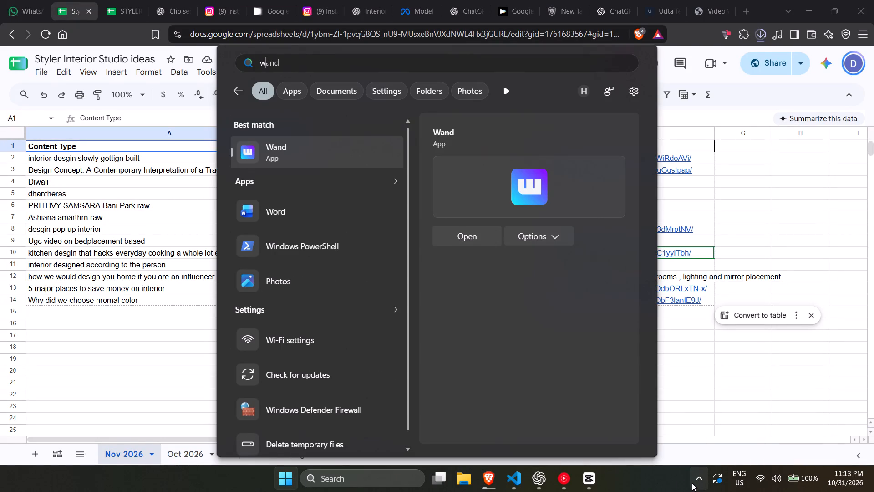
Find the WhatsApp desktop app through the Windows search and launch it.
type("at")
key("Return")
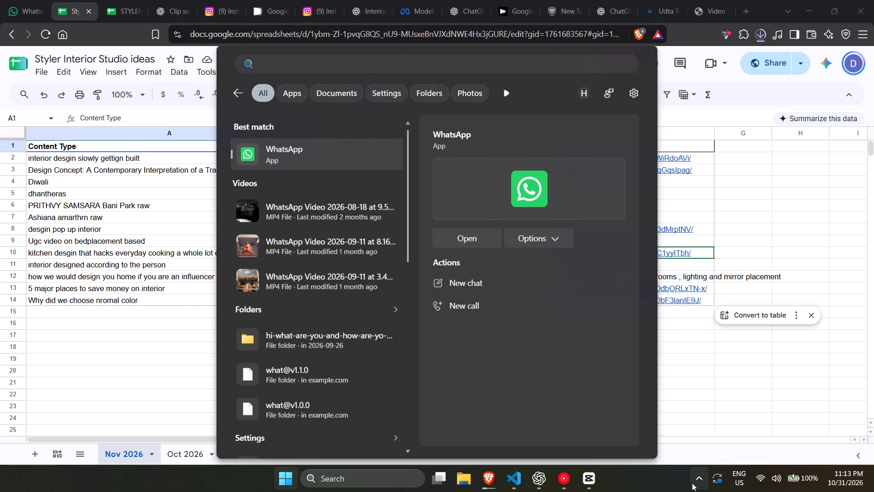